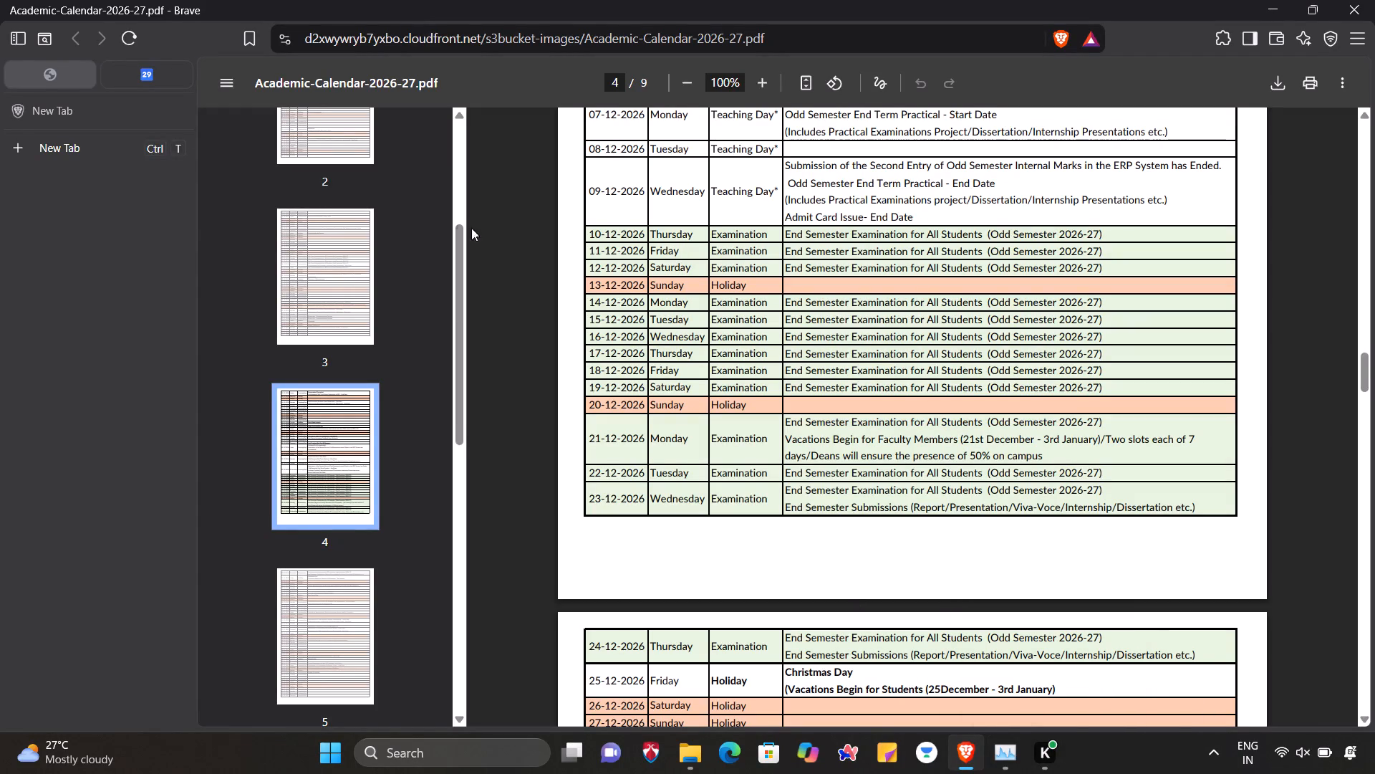
Search the web for "latex overleaf" in a new tab and open the Overleaf website from the results.
{"action": "left_click", "coordinate": [135, 152]}
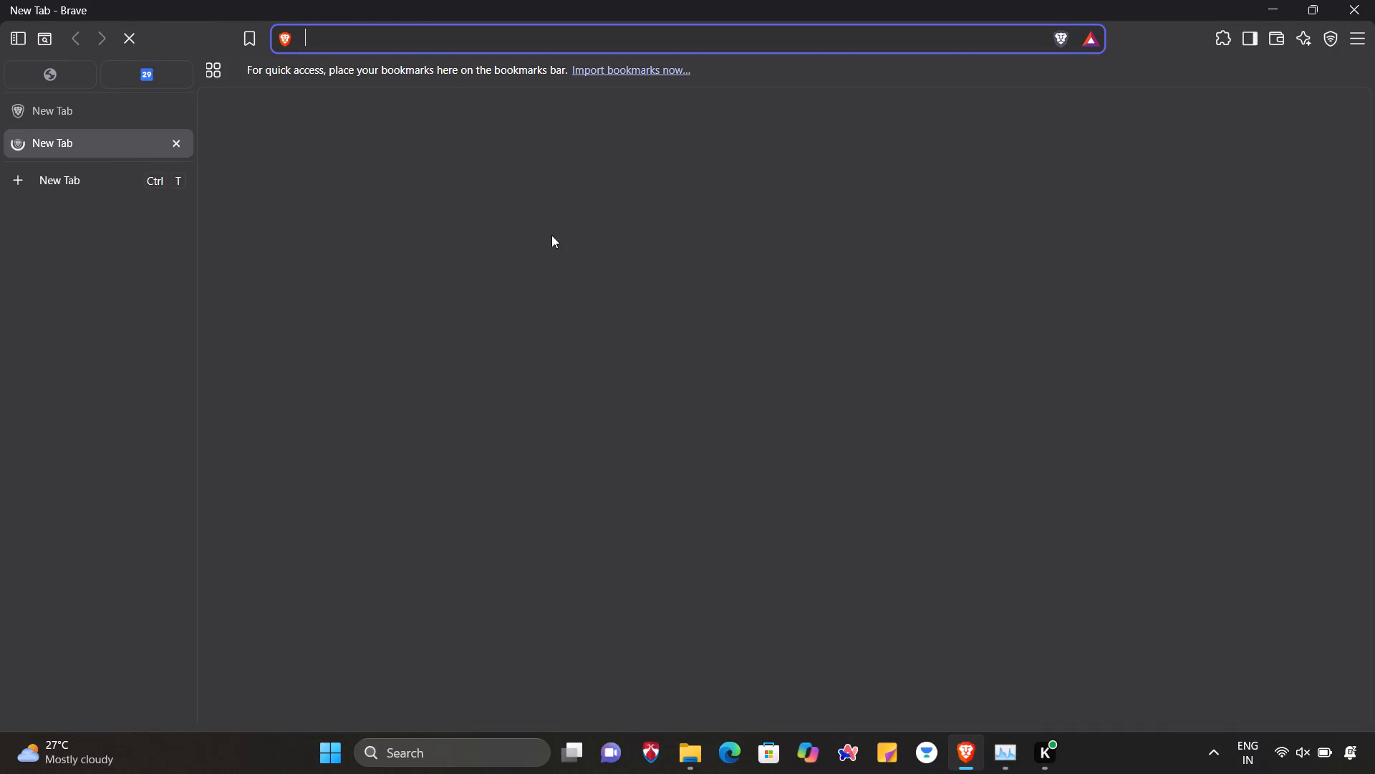
{"action": "left_click", "coordinate": [670, 229]}
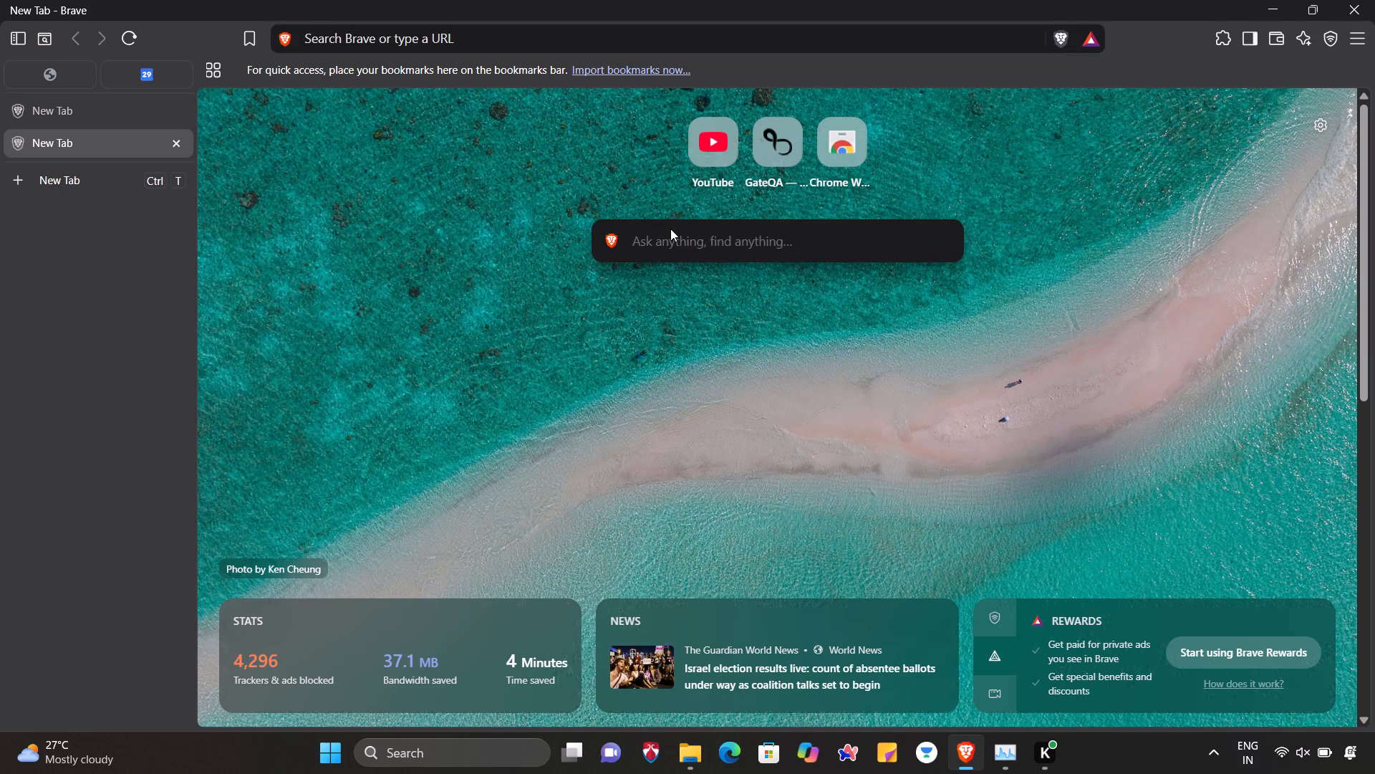
{"action": "left_click", "coordinate": [685, 239]}
{"action": "double_click", "coordinate": [693, 239]}
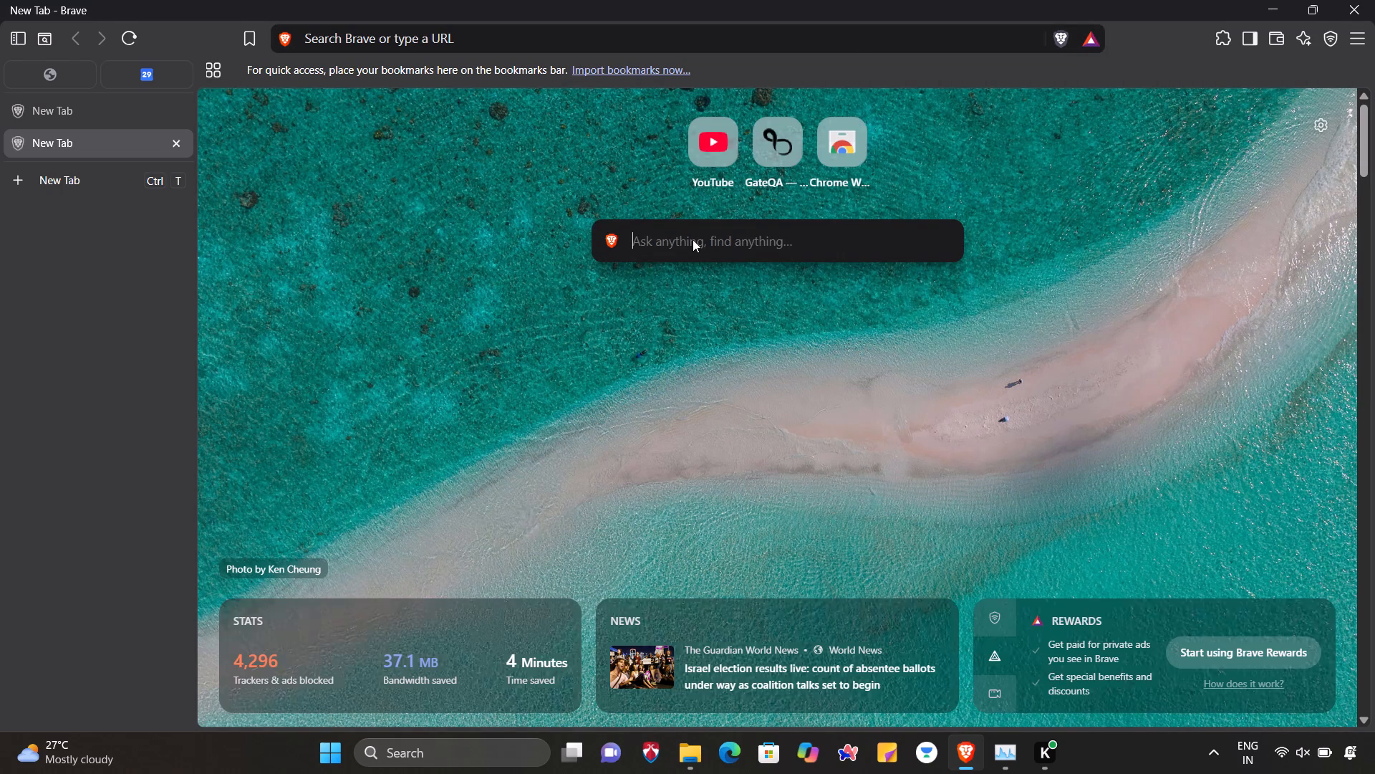
{"action": "type", "text": "latex overlead"}
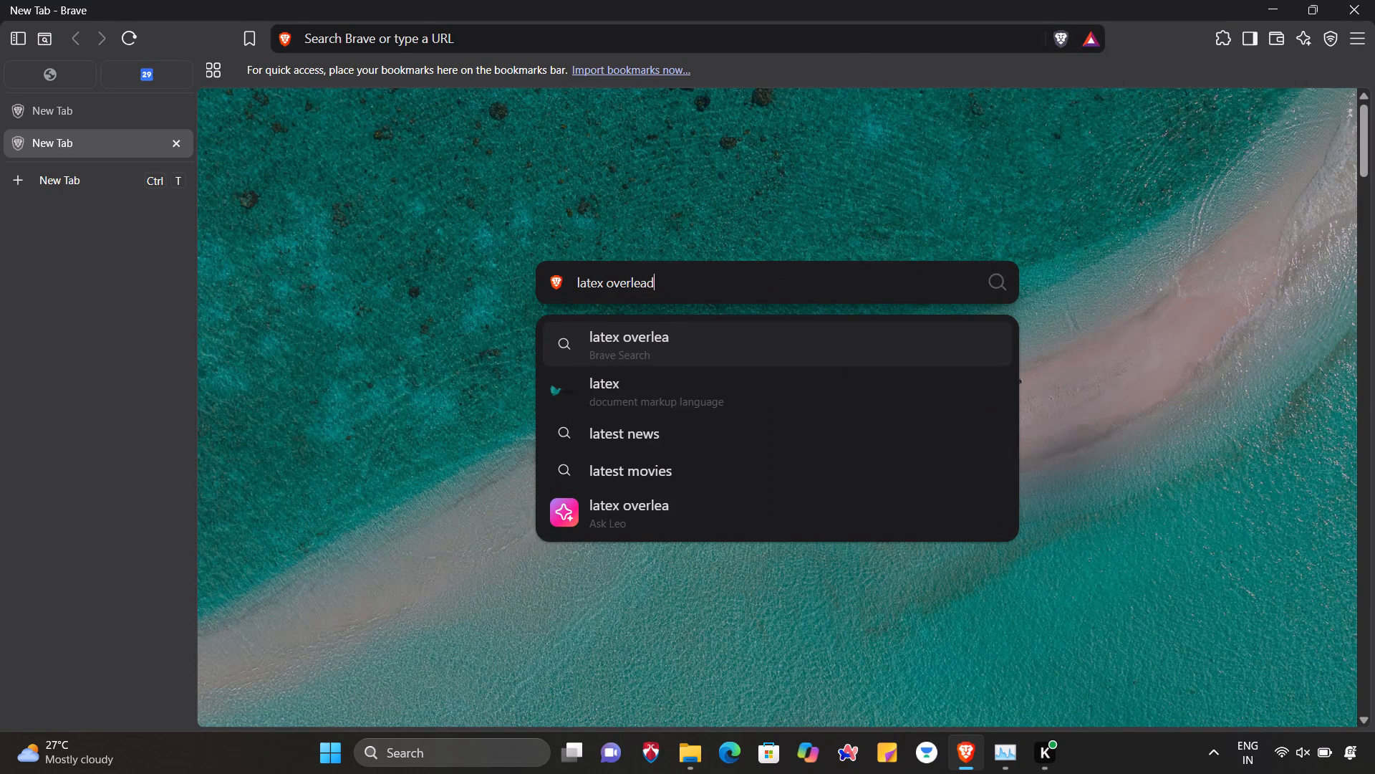
{"action": "key", "text": "BackSpace"}
{"action": "key", "text": "f"}
{"action": "key", "text": "Return"}
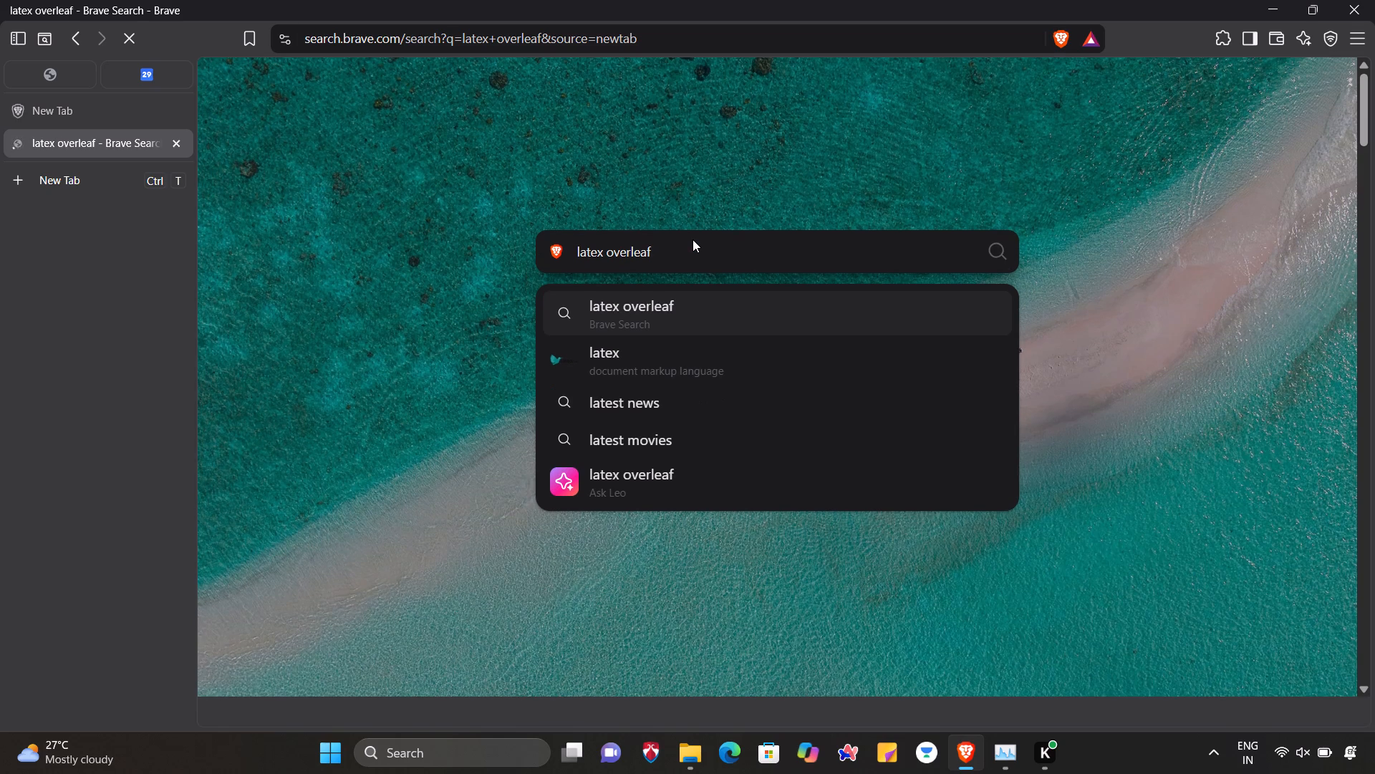
{"action": "left_click", "coordinate": [531, 241]}
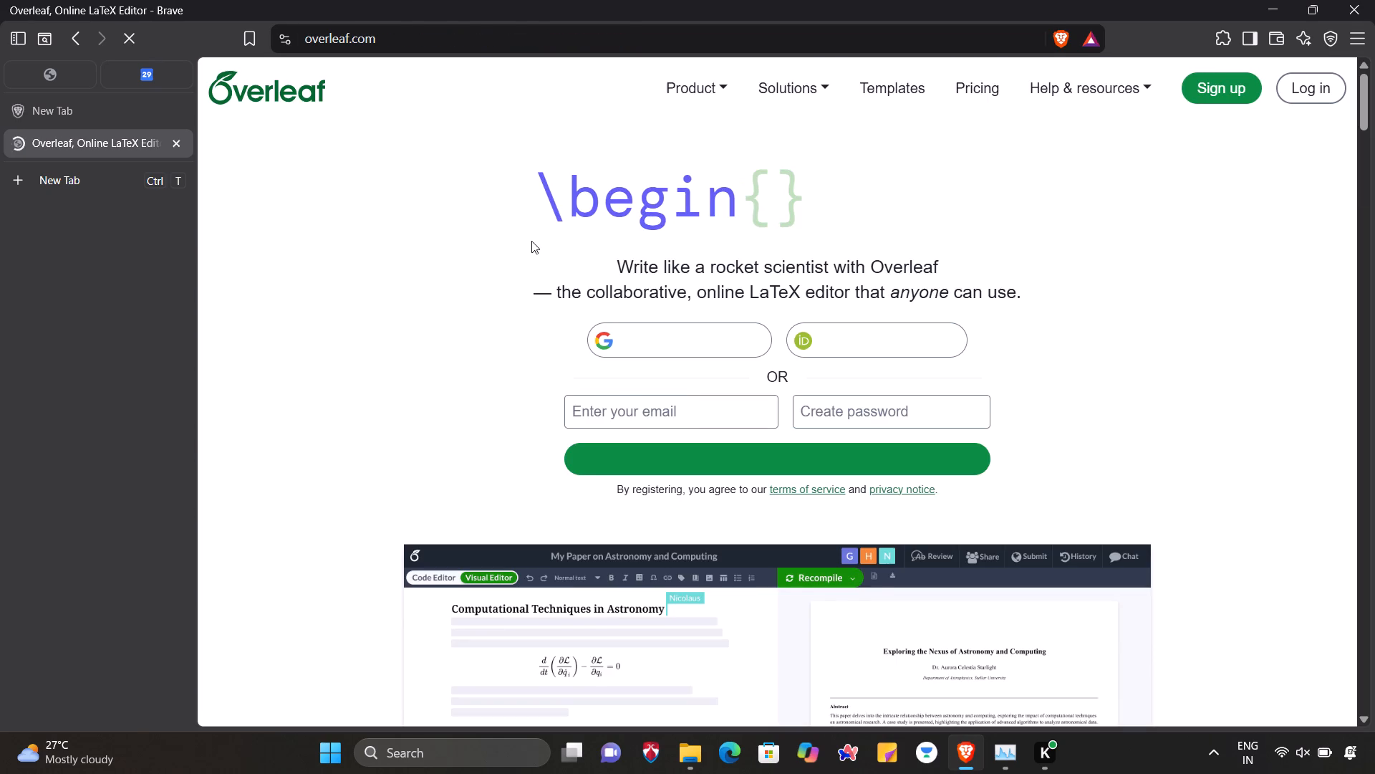
Sign in to Overleaf with the Google account and dismiss the discounted premium plan offer.
{"action": "left_click", "coordinate": [715, 325]}
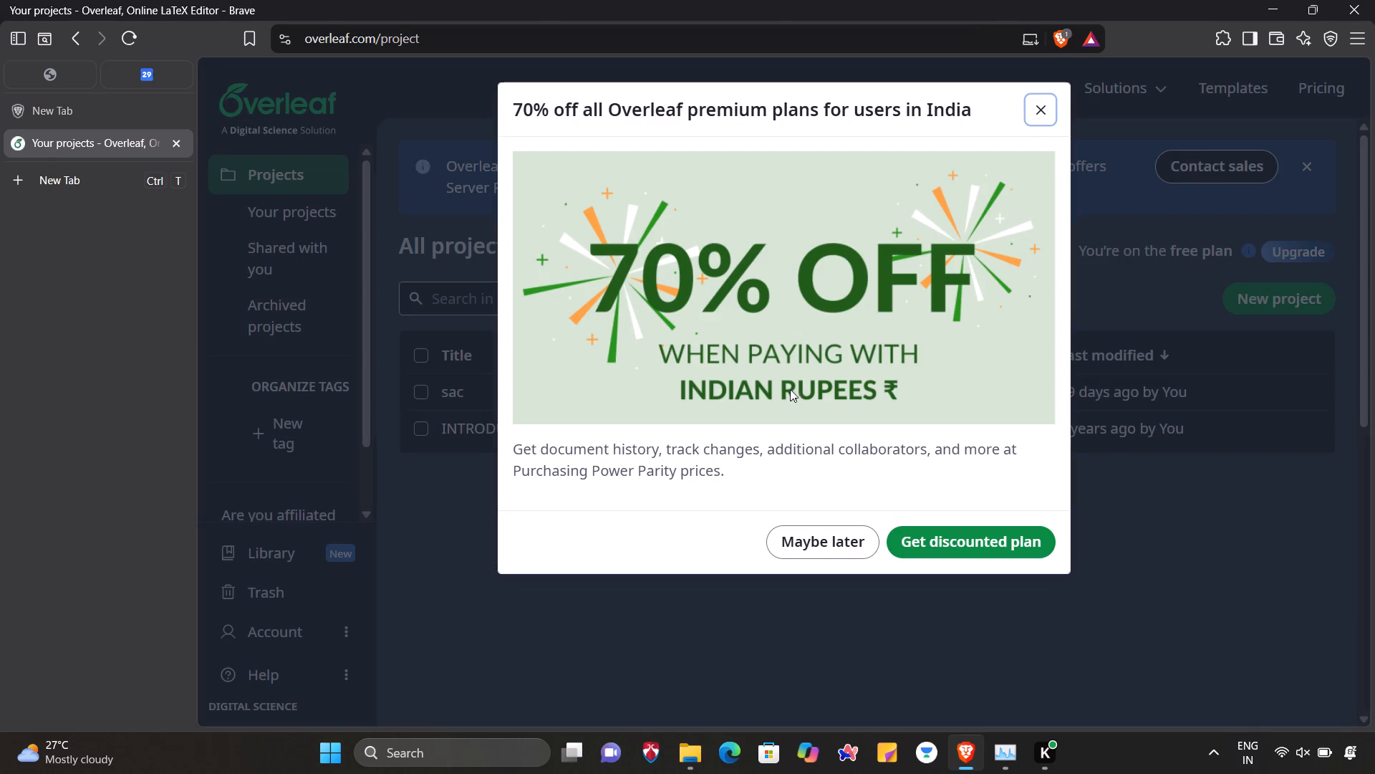
{"action": "left_click", "coordinate": [816, 543]}
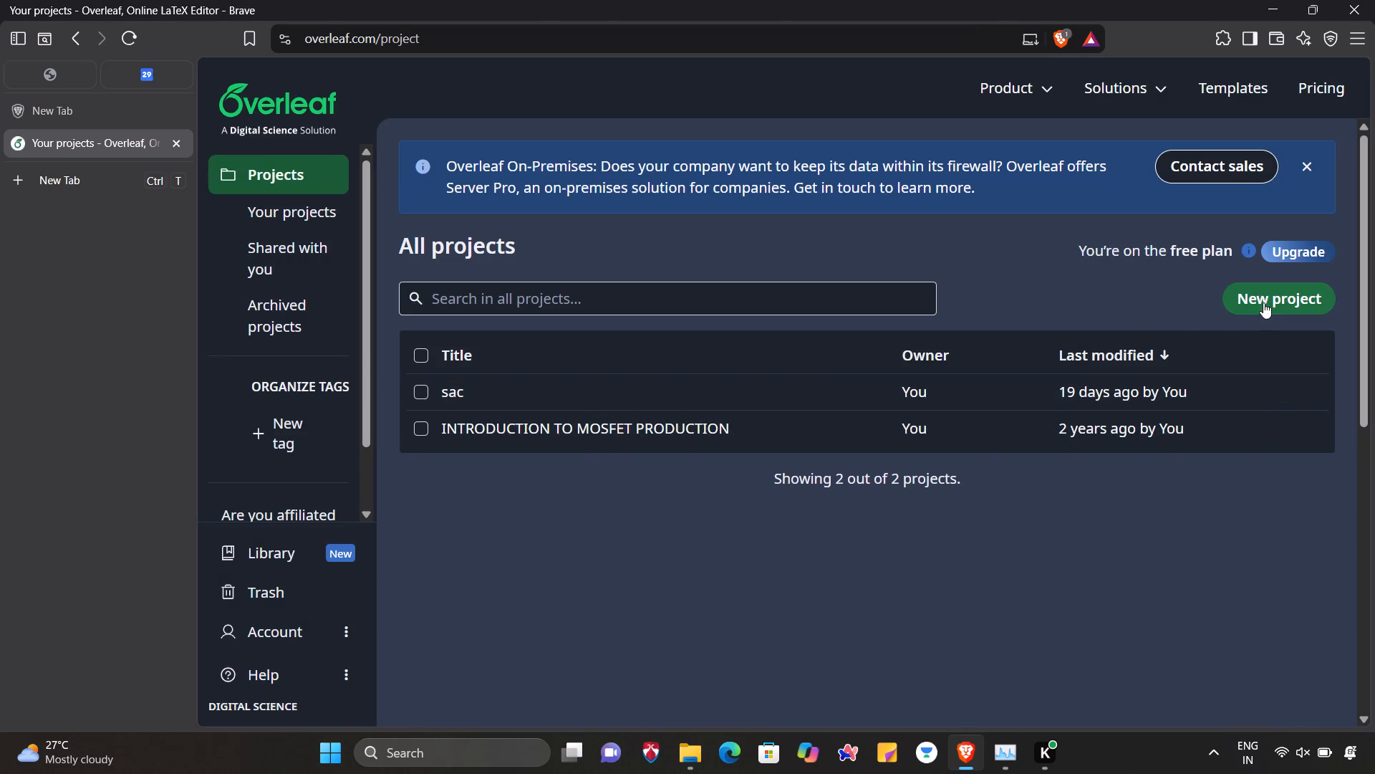
Move the project "INTRODUCTION TO MOSFET PRODUCTION" to the trash and confirm.
{"action": "left_click", "coordinate": [1306, 426]}
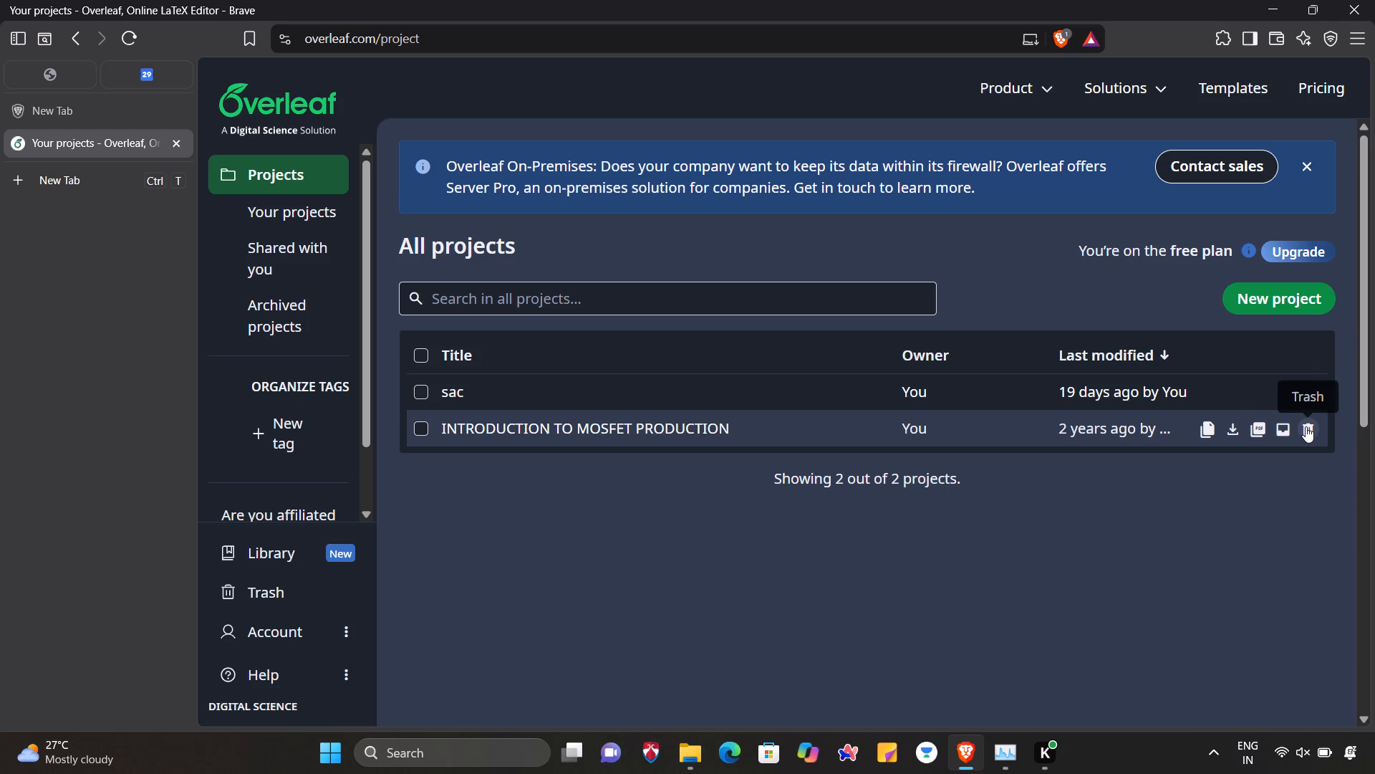
{"action": "left_click", "coordinate": [1012, 305]}
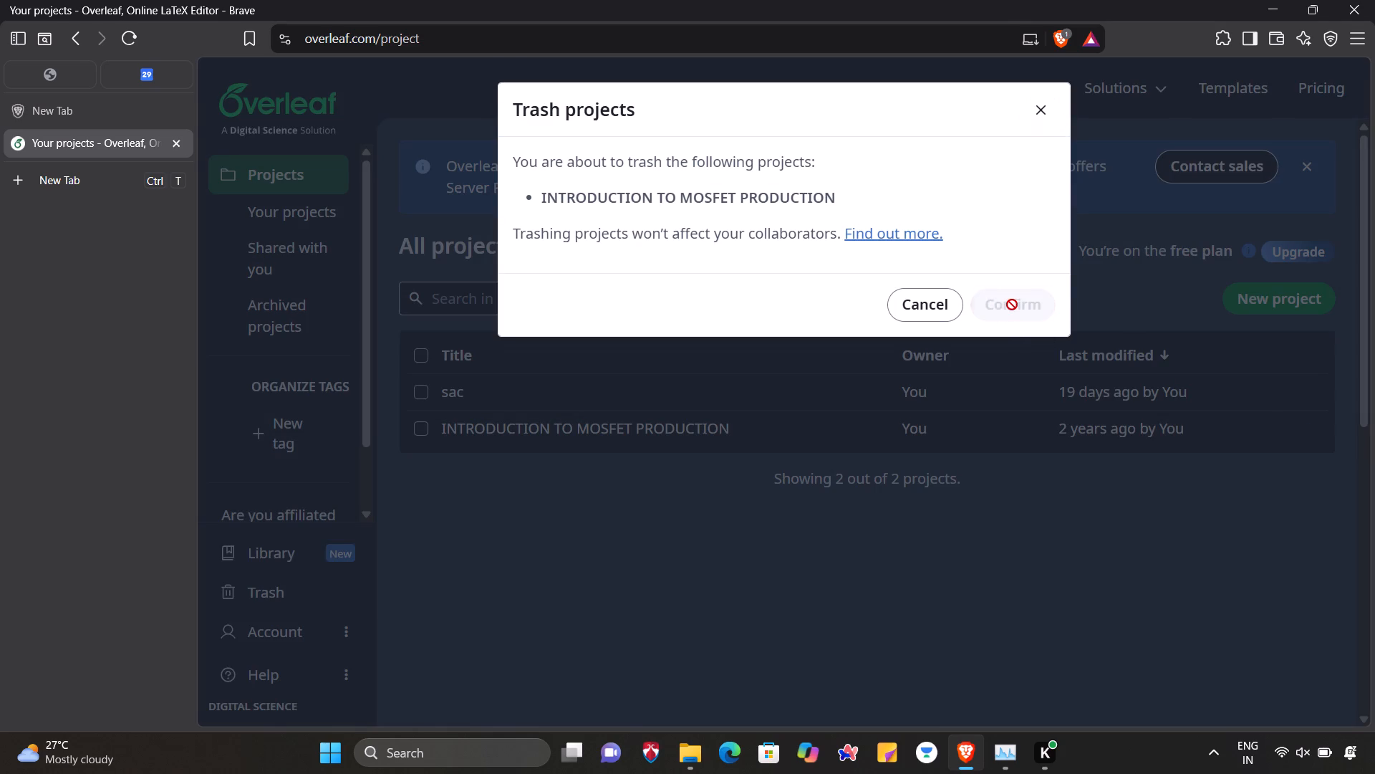
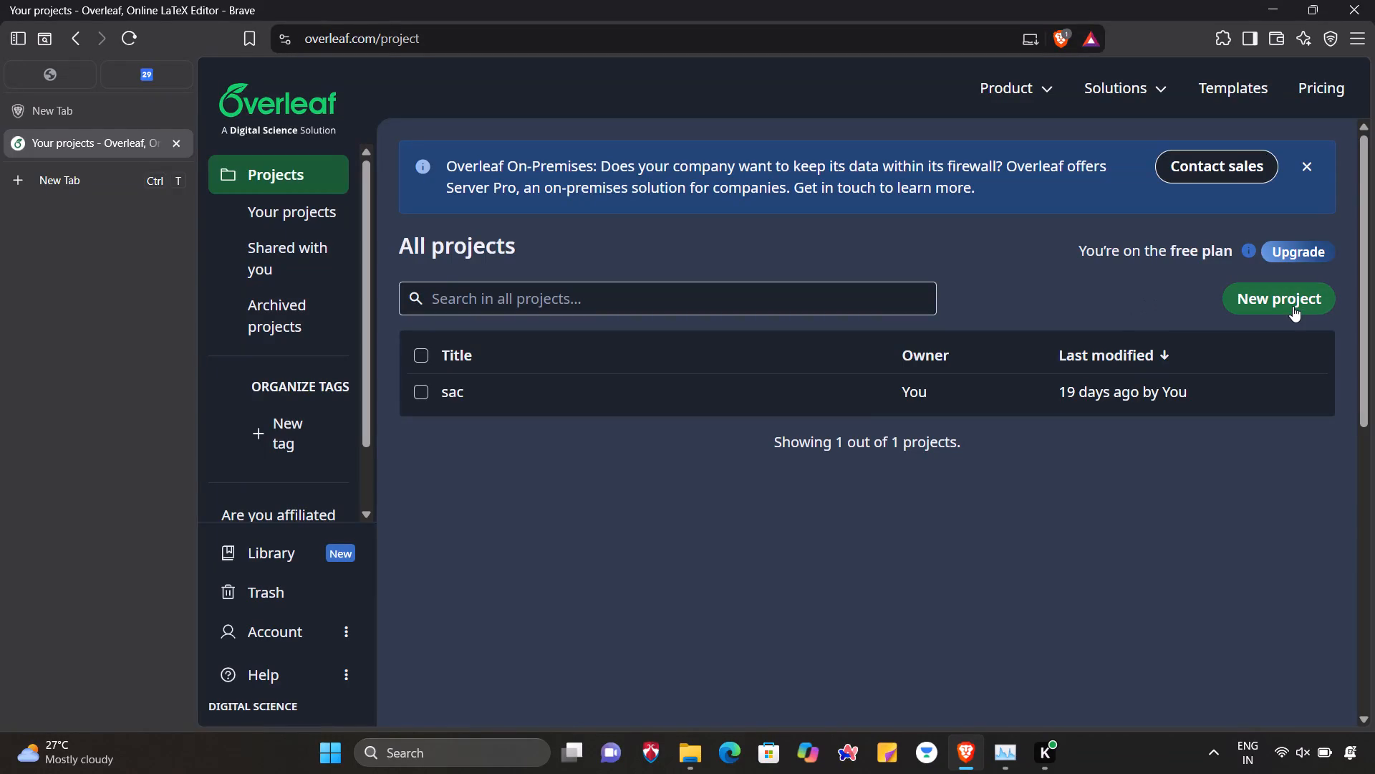
Open the Reports category of the new-project templates and look through the first page of report templates.
{"action": "left_click", "coordinate": [1293, 306]}
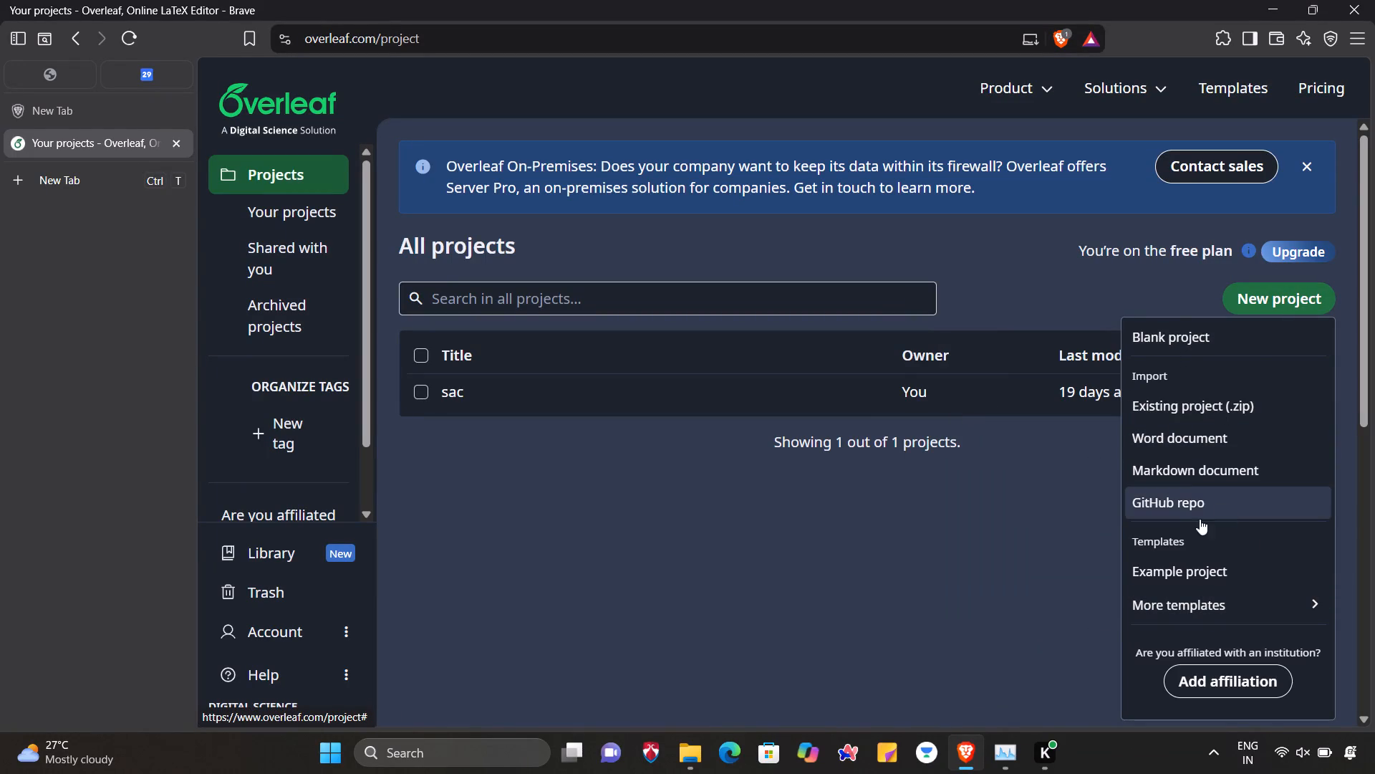
{"action": "scroll", "coordinate": [1171, 431], "scroll_direction": "down", "scroll_amount": 2}
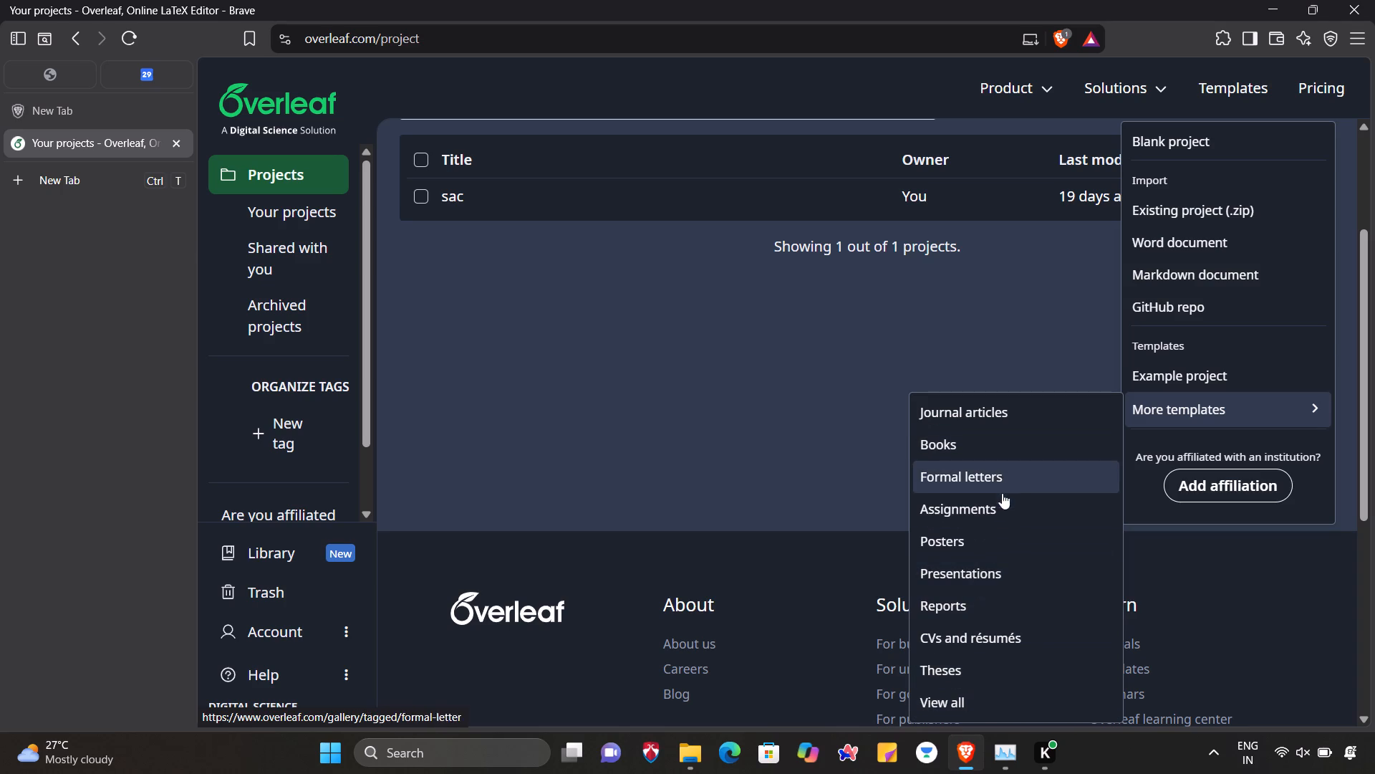
{"action": "left_click", "coordinate": [973, 600]}
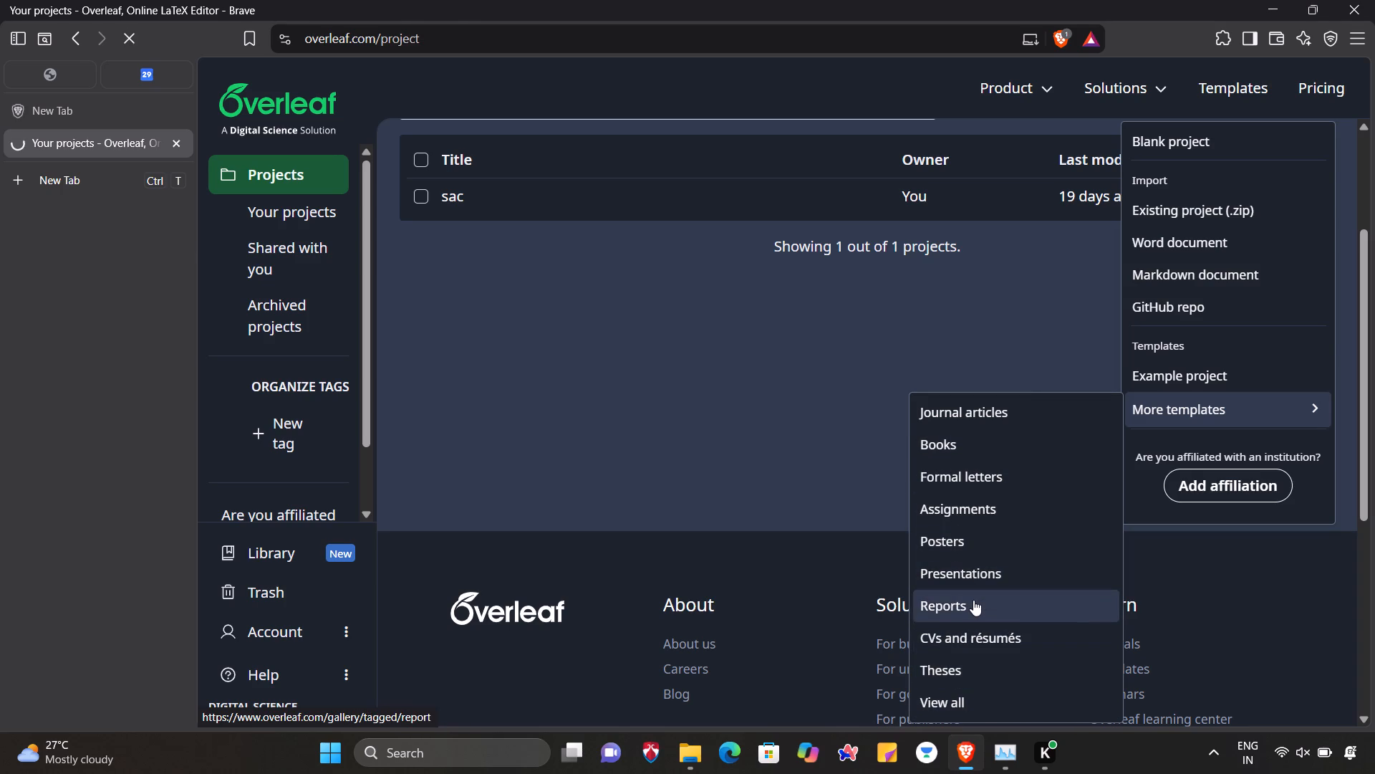
{"action": "scroll", "coordinate": [851, 415], "scroll_direction": "down", "scroll_amount": 3}
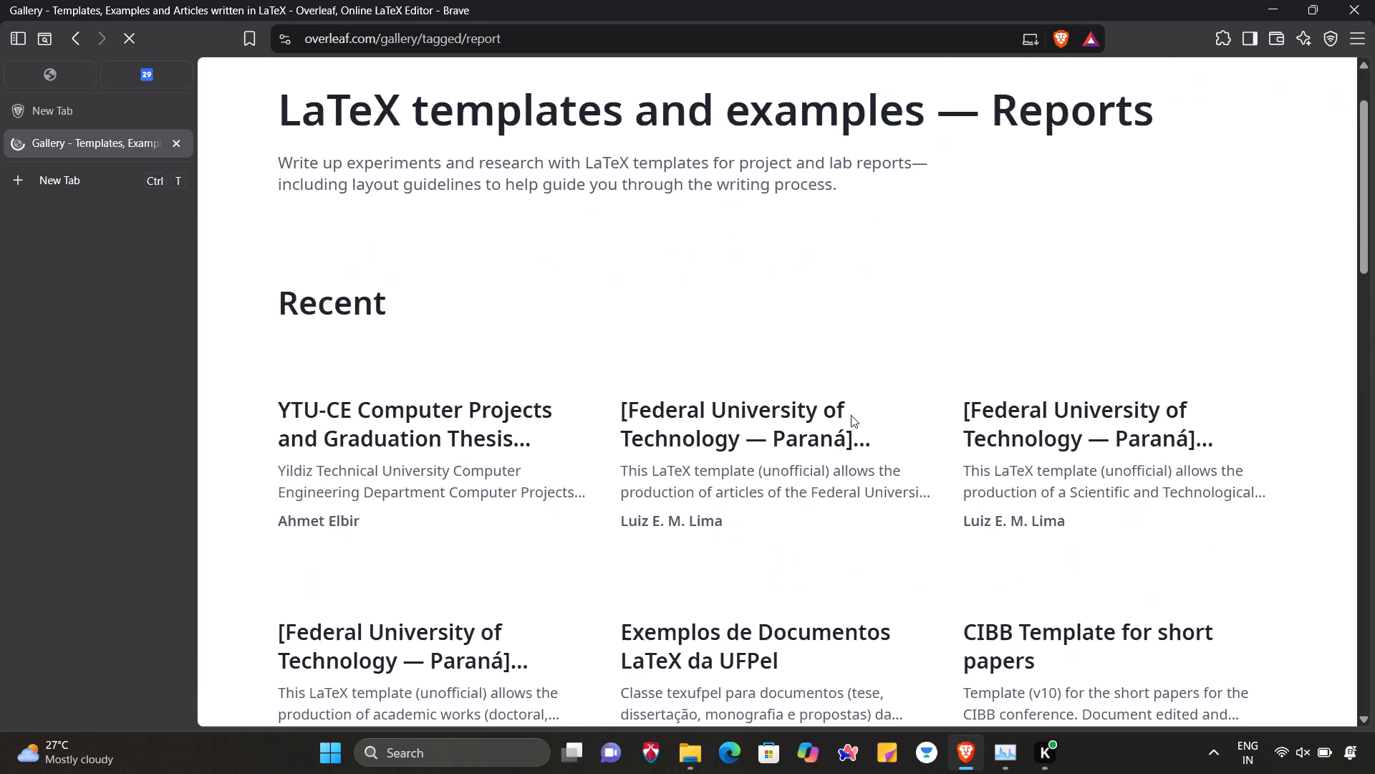
{"action": "scroll", "coordinate": [851, 415], "scroll_direction": "down", "scroll_amount": 4}
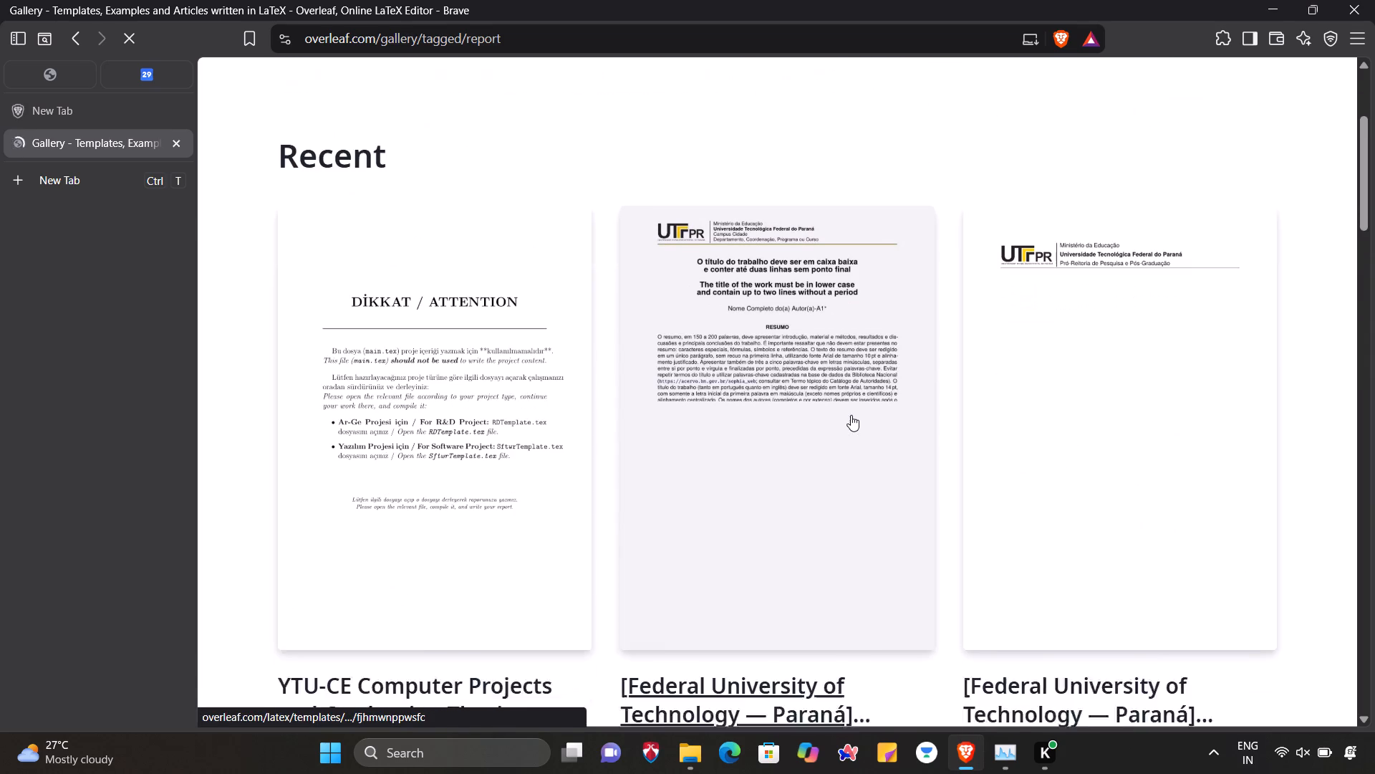
{"action": "scroll", "coordinate": [851, 415], "scroll_direction": "down", "scroll_amount": 5}
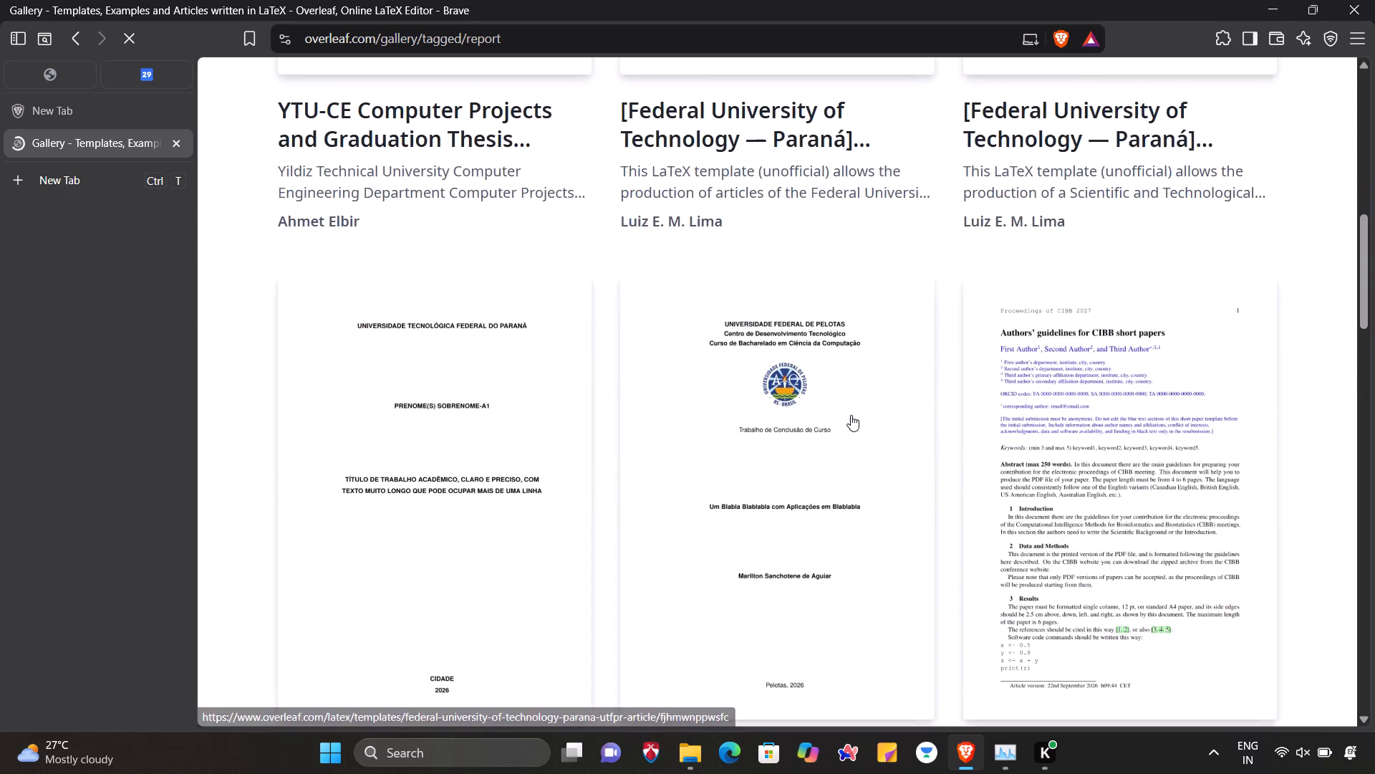
{"action": "scroll", "coordinate": [851, 415], "scroll_direction": "down", "scroll_amount": 4}
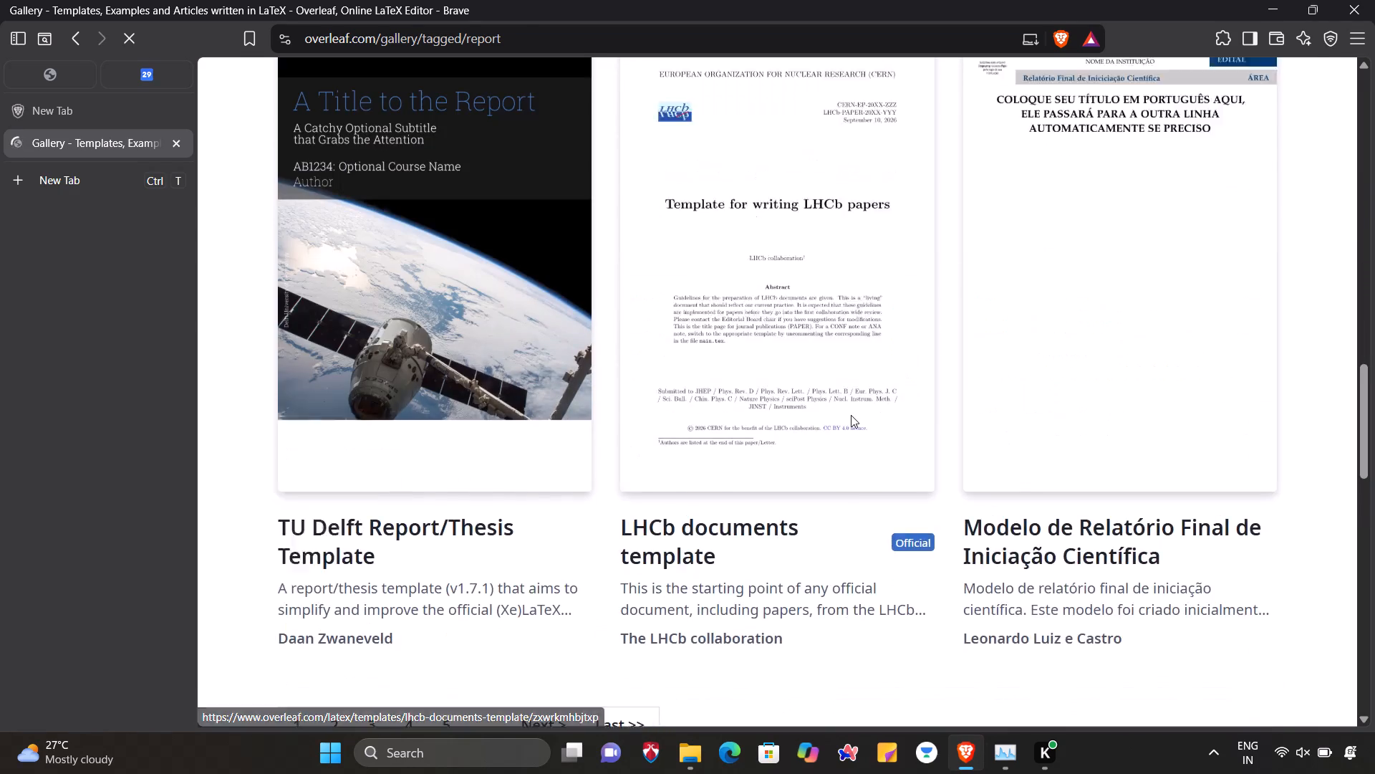
{"action": "scroll", "coordinate": [851, 415], "scroll_direction": "down", "scroll_amount": 3}
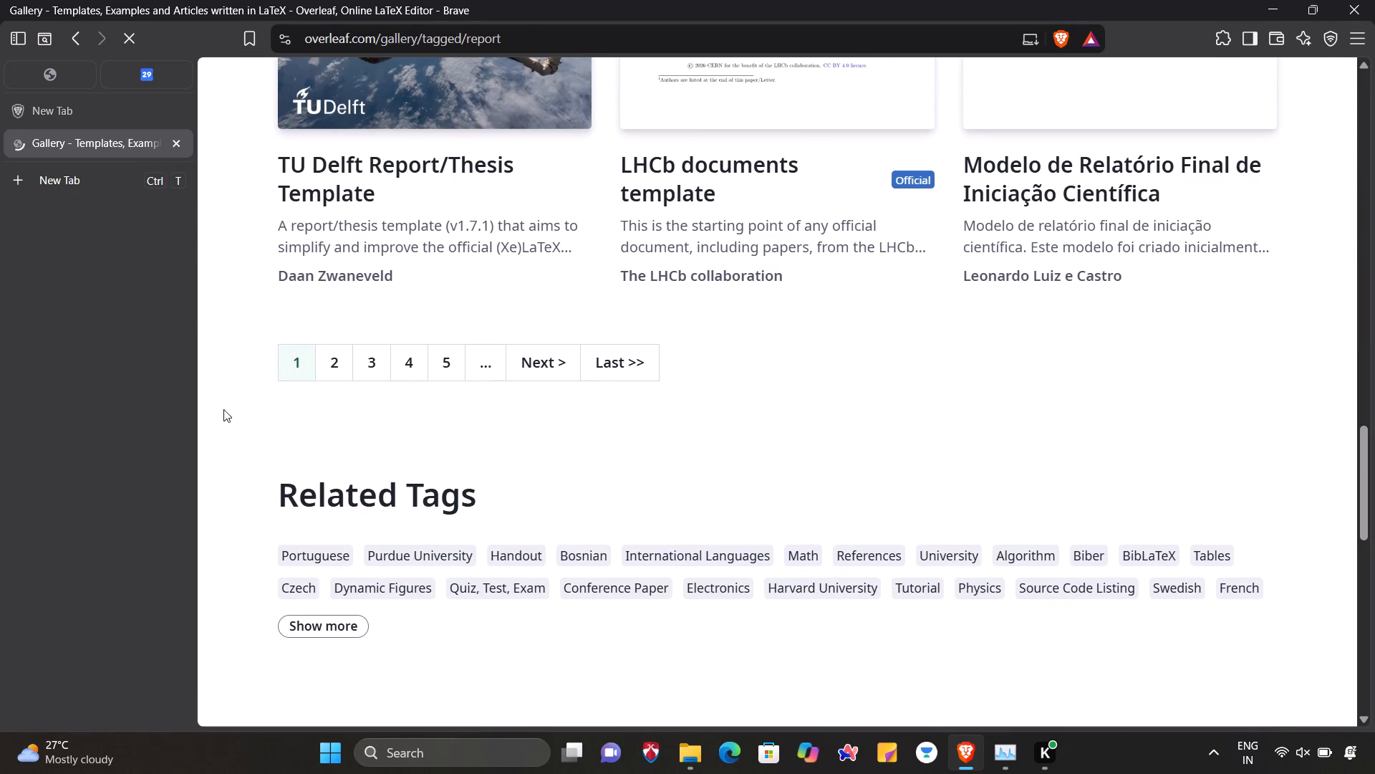
Open page 2 of the Reports gallery and look through its report and thesis templates.
{"action": "left_click", "coordinate": [335, 371]}
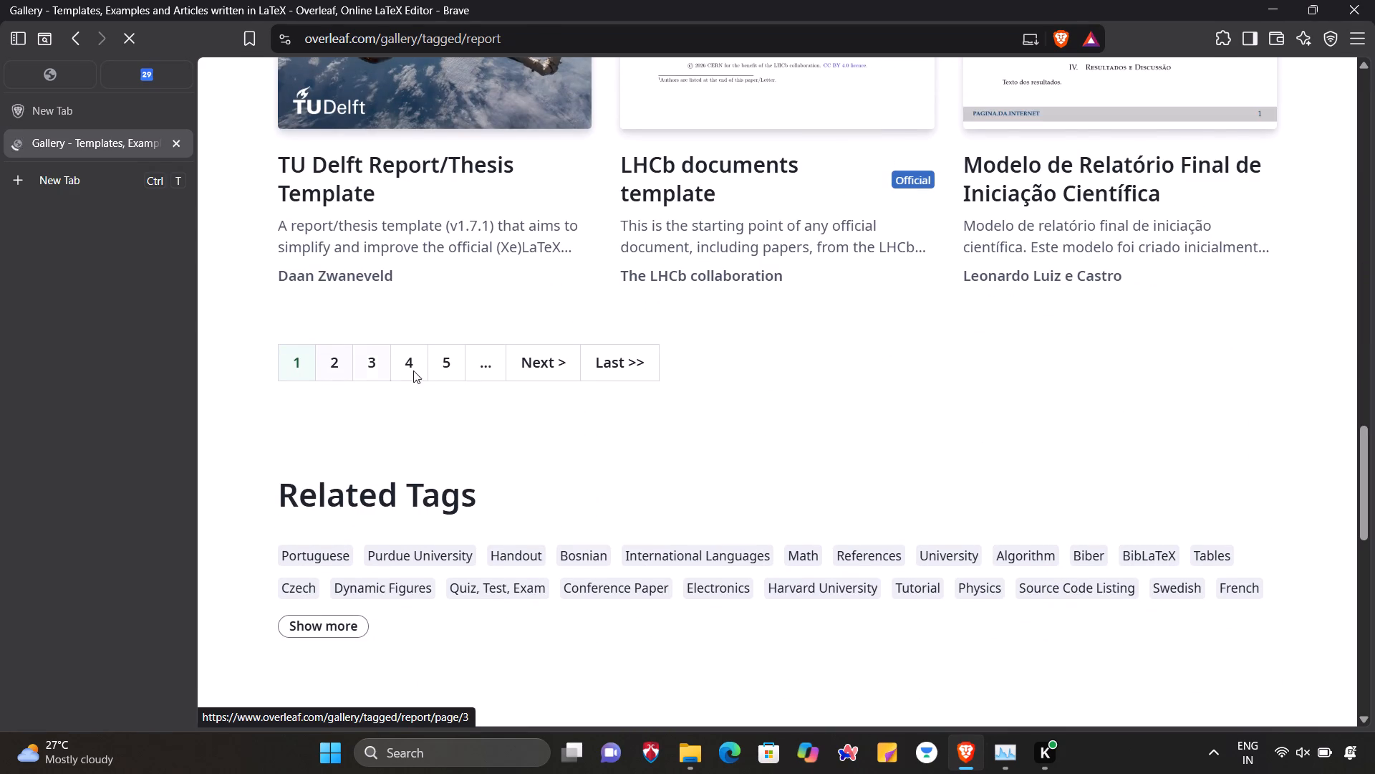
{"action": "scroll", "coordinate": [733, 348], "scroll_direction": "down", "scroll_amount": 1}
{"action": "scroll", "coordinate": [695, 406], "scroll_direction": "down", "scroll_amount": 1}
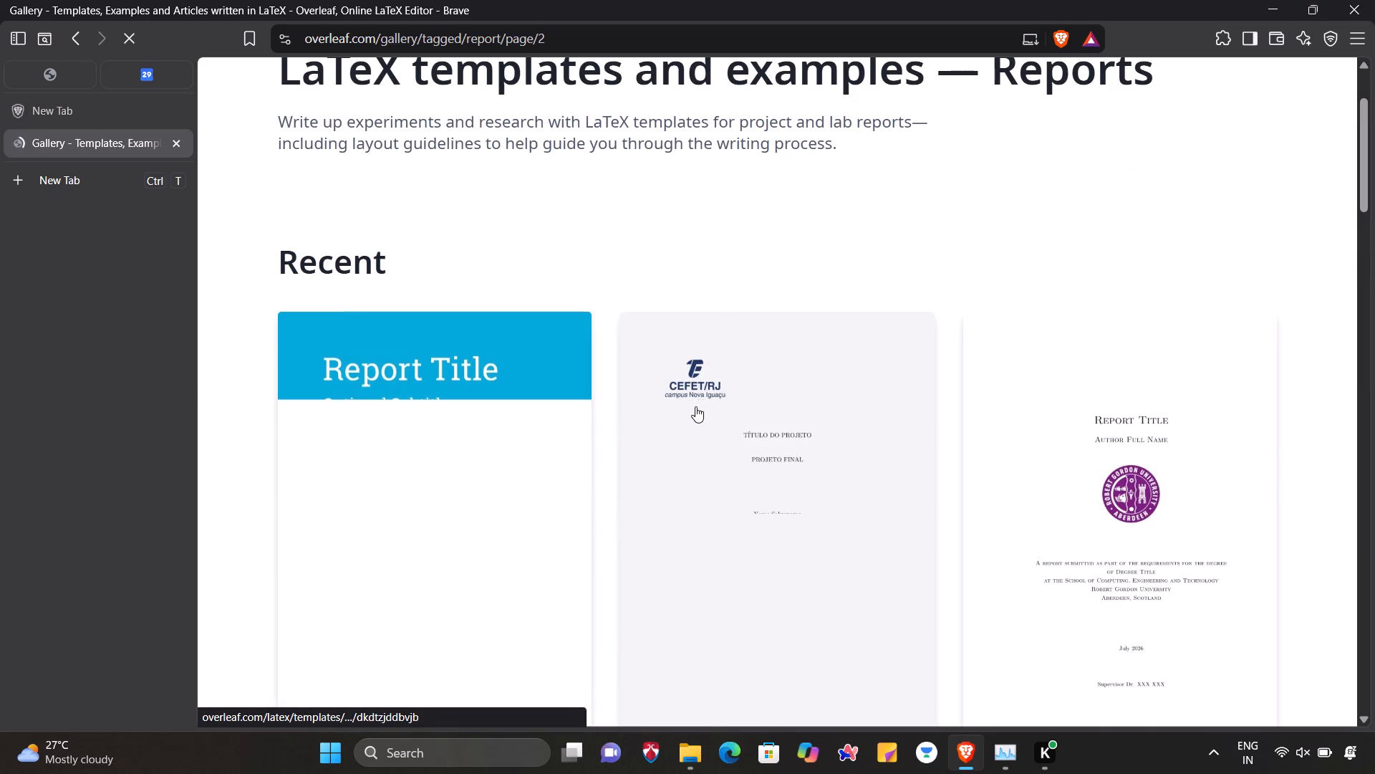
{"action": "scroll", "coordinate": [695, 406], "scroll_direction": "down", "scroll_amount": 2}
{"action": "scroll", "coordinate": [595, 601], "scroll_direction": "down", "scroll_amount": 2}
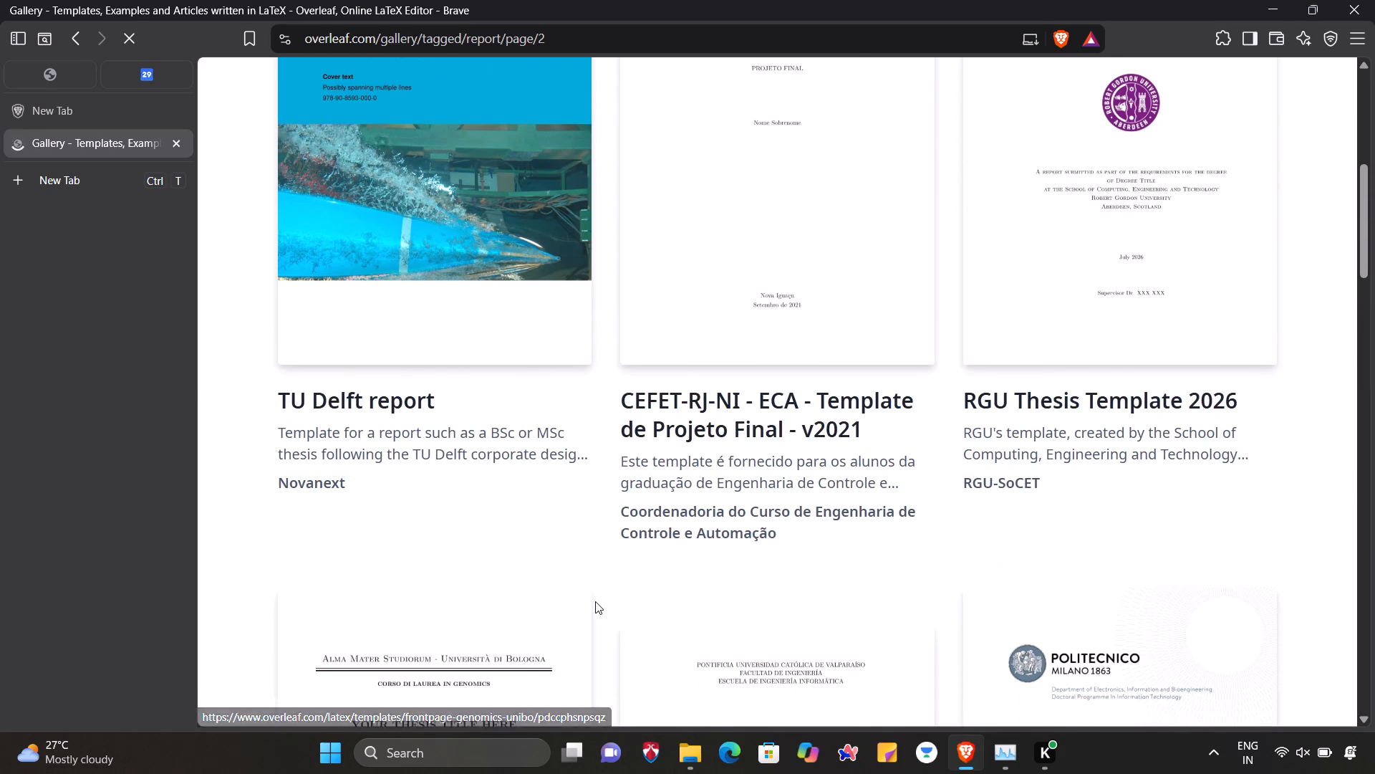
{"action": "scroll", "coordinate": [595, 601], "scroll_direction": "down", "scroll_amount": 6}
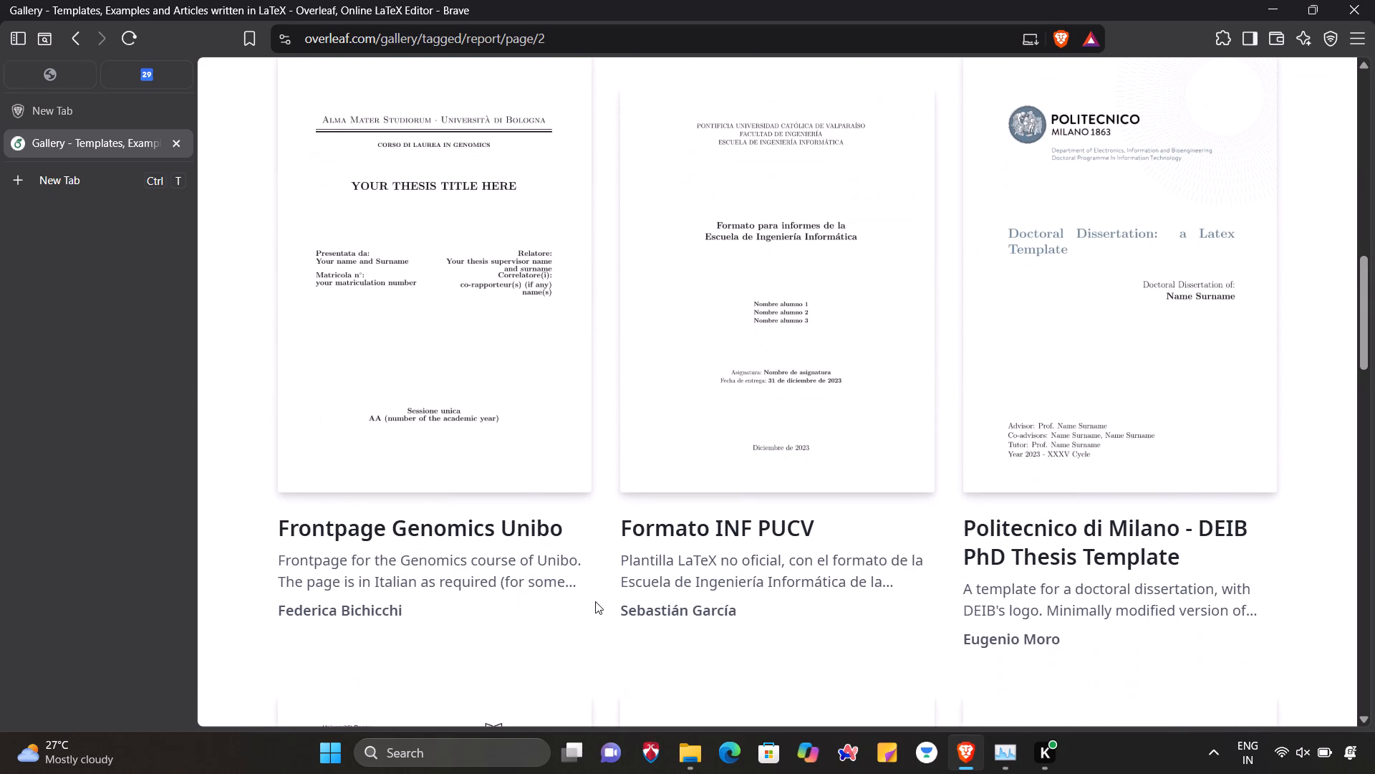
{"action": "scroll", "coordinate": [595, 601], "scroll_direction": "down", "scroll_amount": 9}
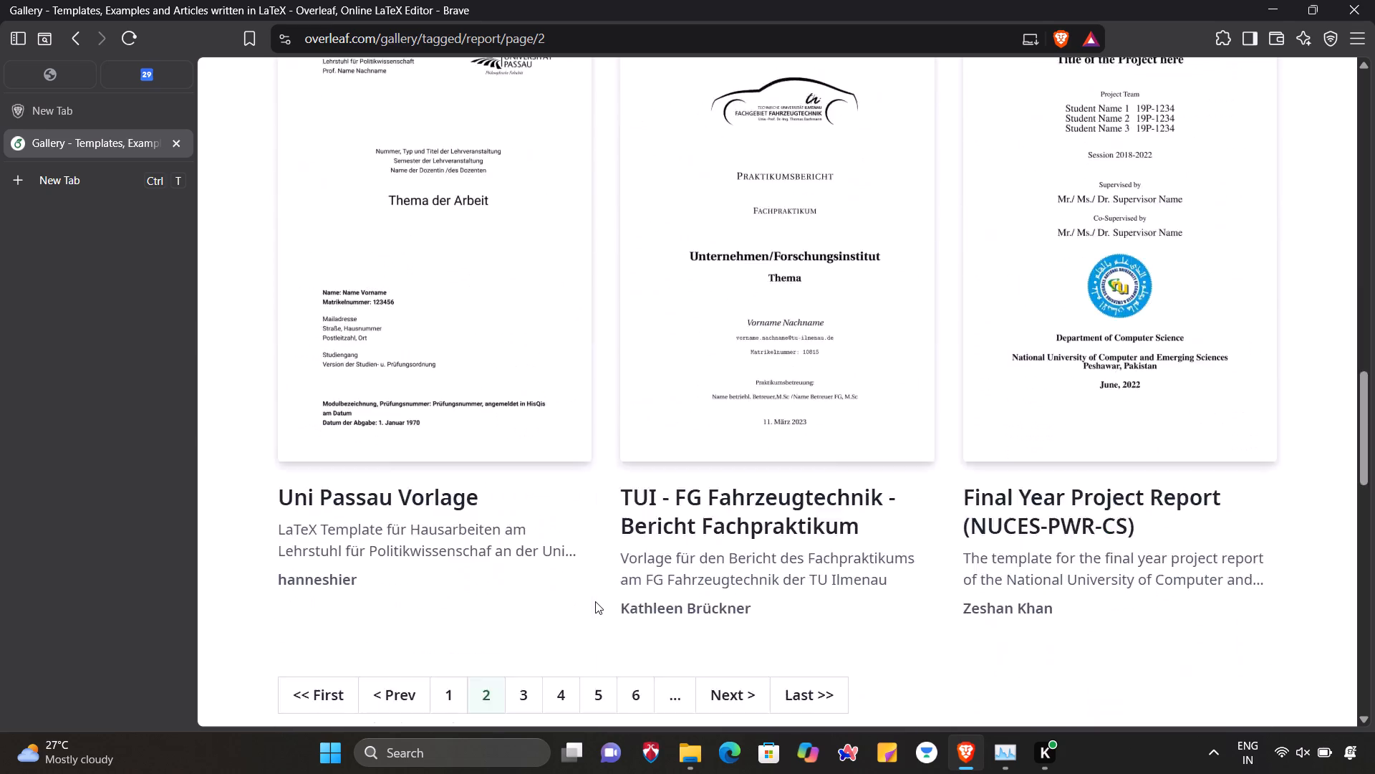
{"action": "scroll", "coordinate": [595, 601], "scroll_direction": "down", "scroll_amount": 3}
{"action": "scroll", "coordinate": [595, 601], "scroll_direction": "up", "scroll_amount": 14}
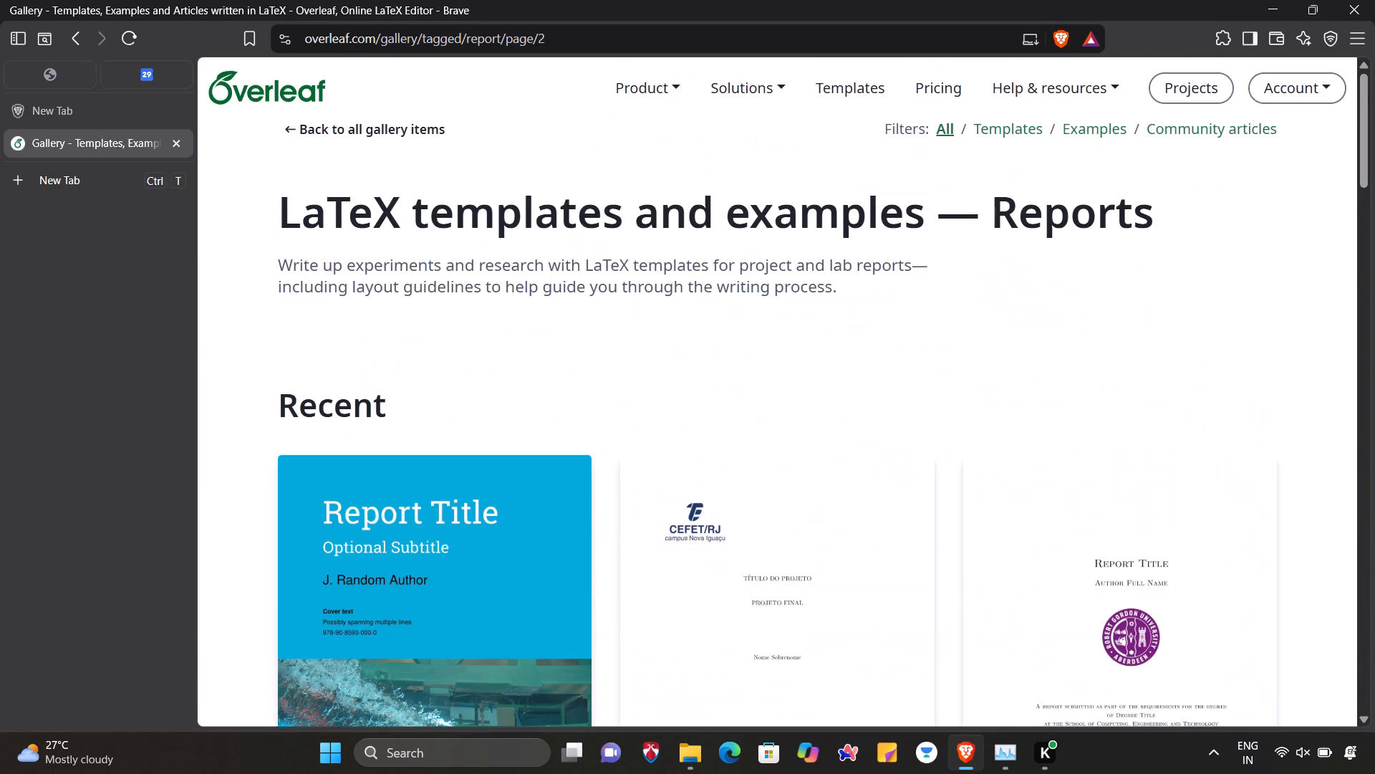
Go back to all gallery items and open the general LaTeX templates page to look it over.
{"action": "left_click", "coordinate": [289, 128]}
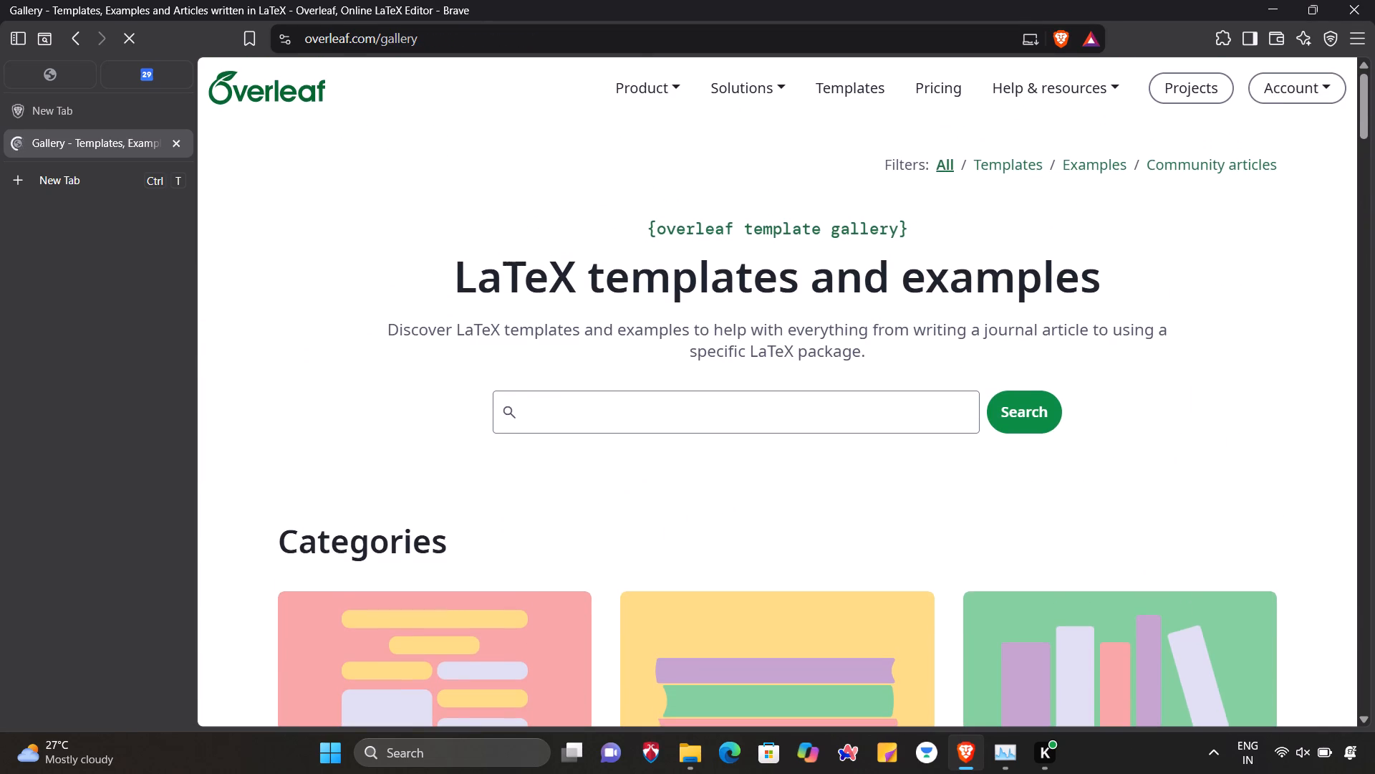
{"action": "left_click", "coordinate": [776, 87]}
{"action": "left_click_drag", "start_coordinate": [776, 87], "coordinate": [835, 100]}
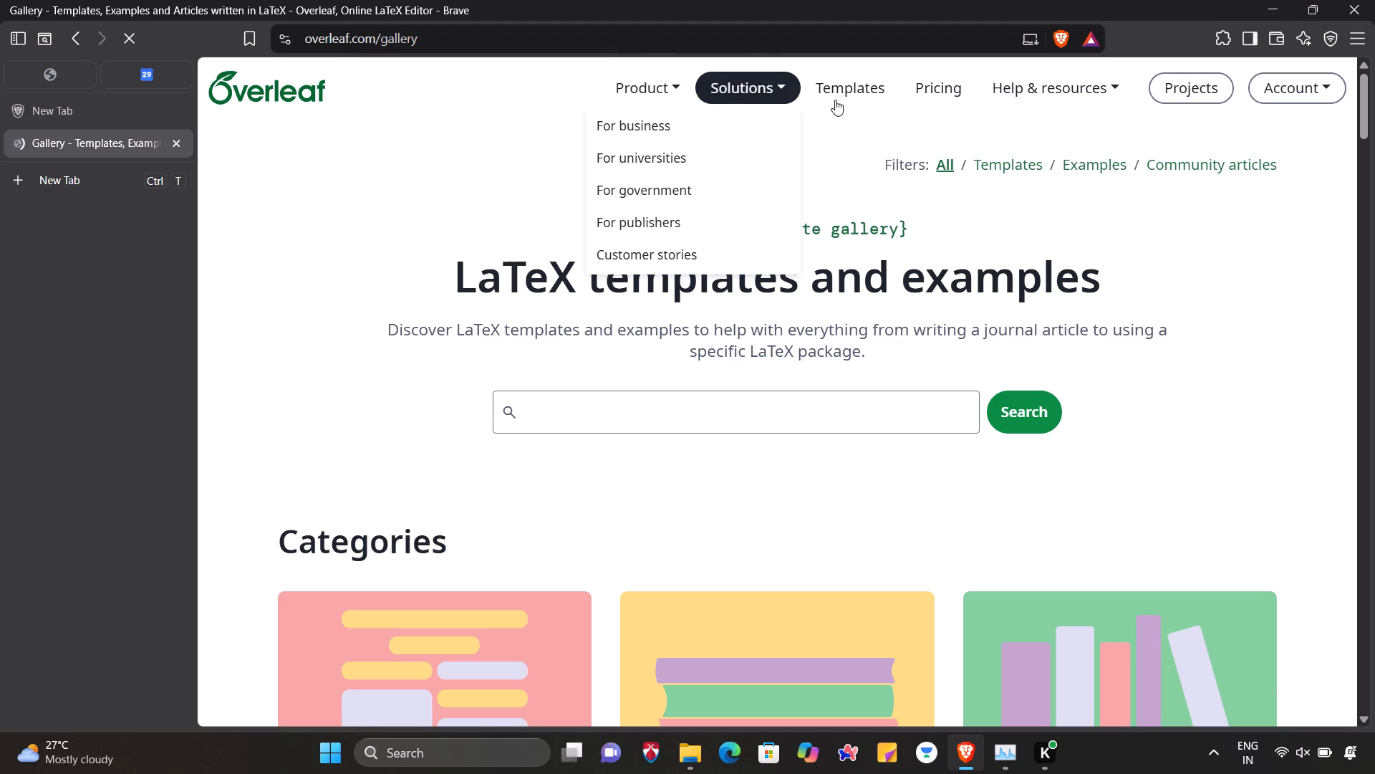
{"action": "left_click_drag", "start_coordinate": [835, 100], "coordinate": [839, 95]}
{"action": "left_click", "coordinate": [839, 95]}
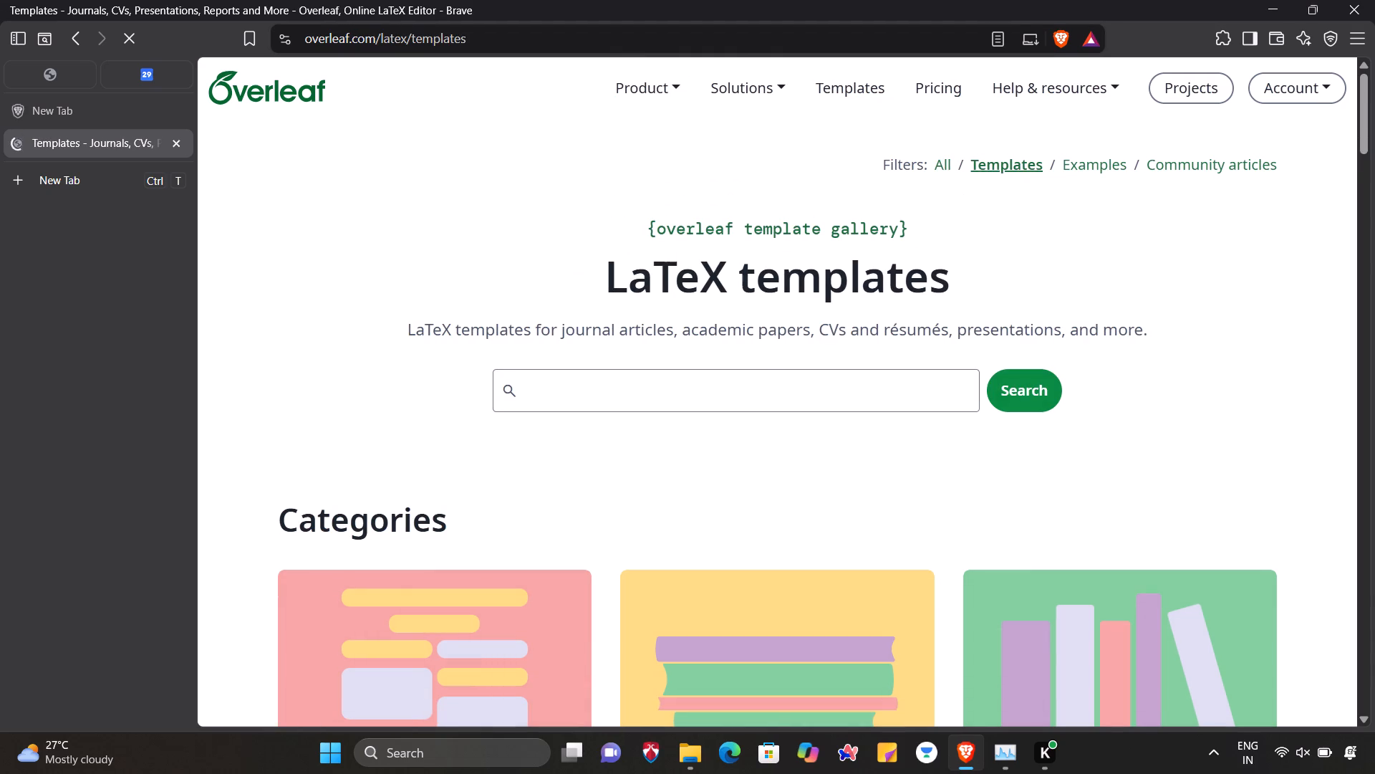
{"action": "scroll", "coordinate": [846, 299], "scroll_direction": "down", "scroll_amount": 3}
{"action": "scroll", "coordinate": [846, 299], "scroll_direction": "up", "scroll_amount": 4}
Return from the template gallery to the list of all projects.
{"action": "left_click", "coordinate": [69, 34]}
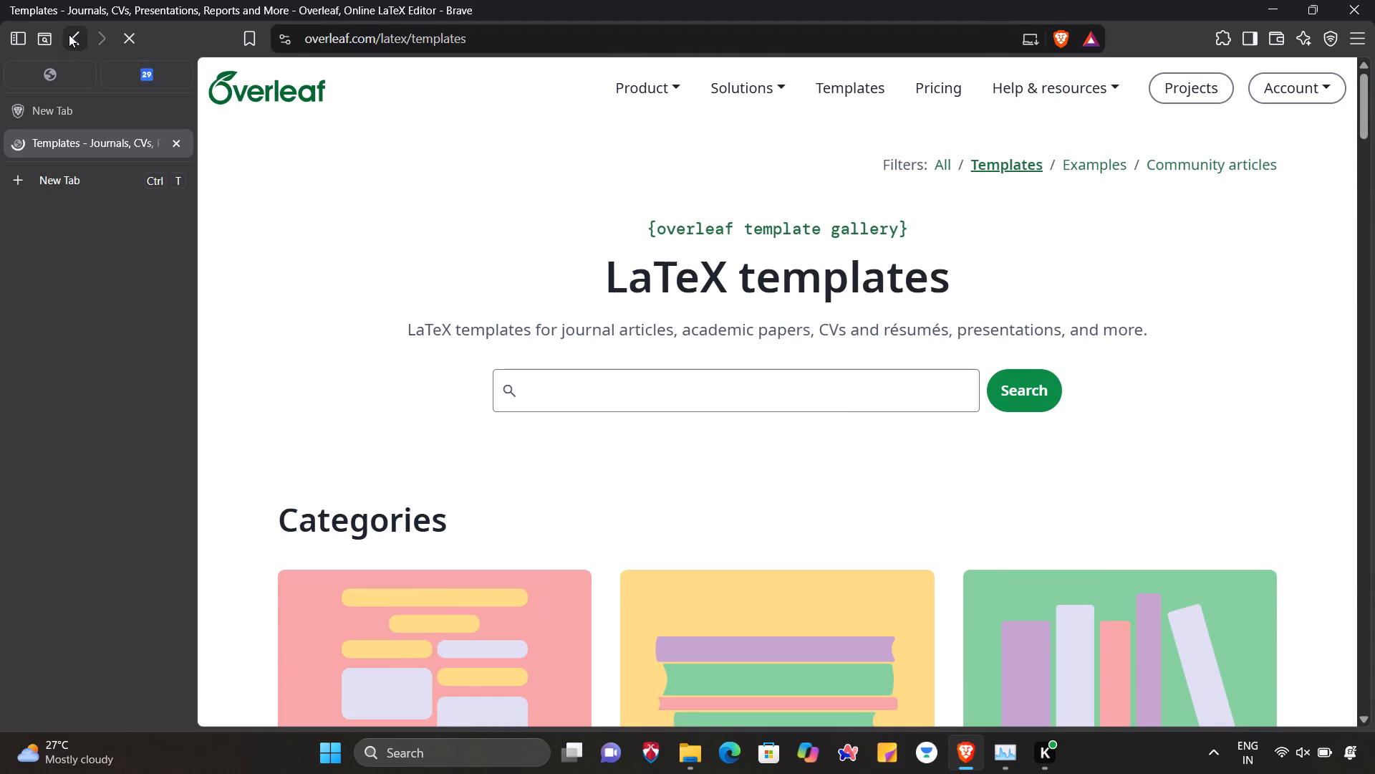
{"action": "left_click", "coordinate": [69, 34]}
{"action": "left_click", "coordinate": [69, 34]}
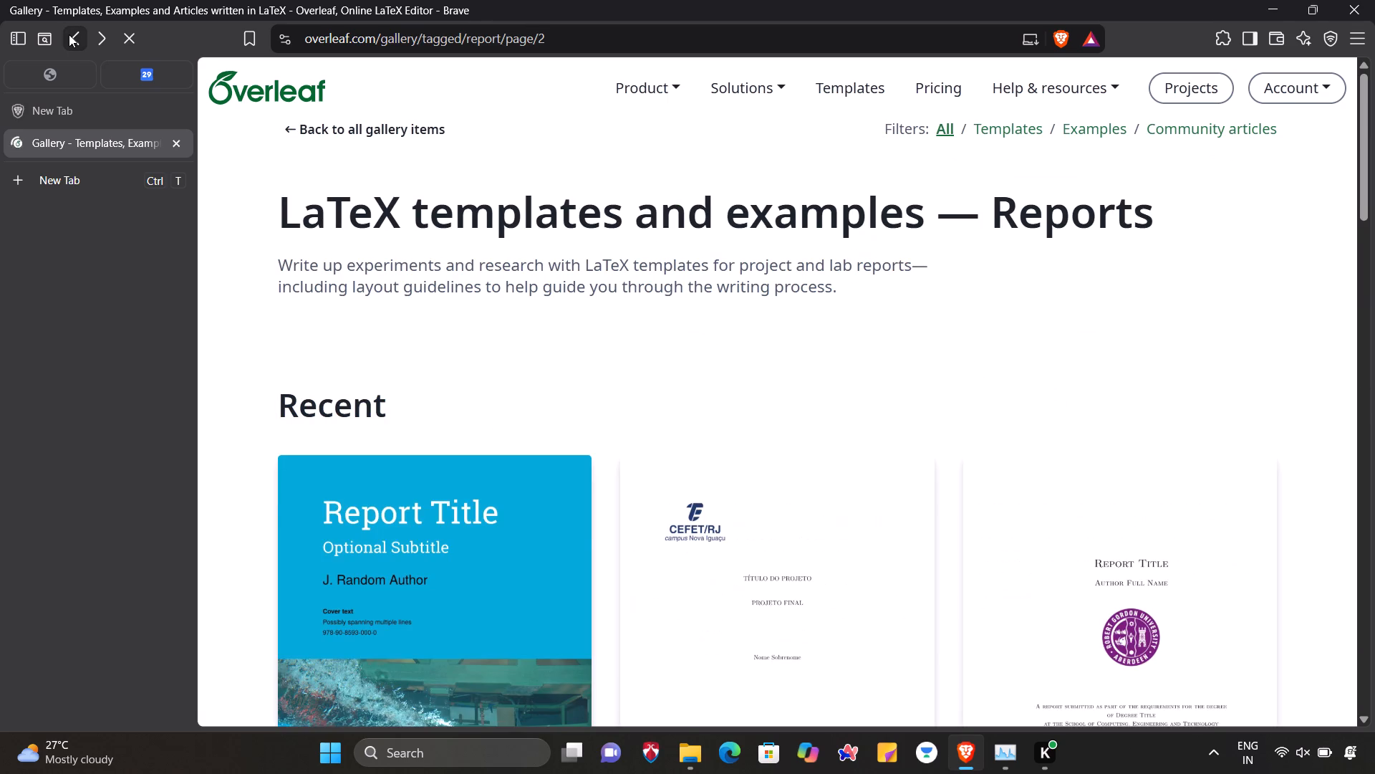
{"action": "left_click", "coordinate": [69, 34]}
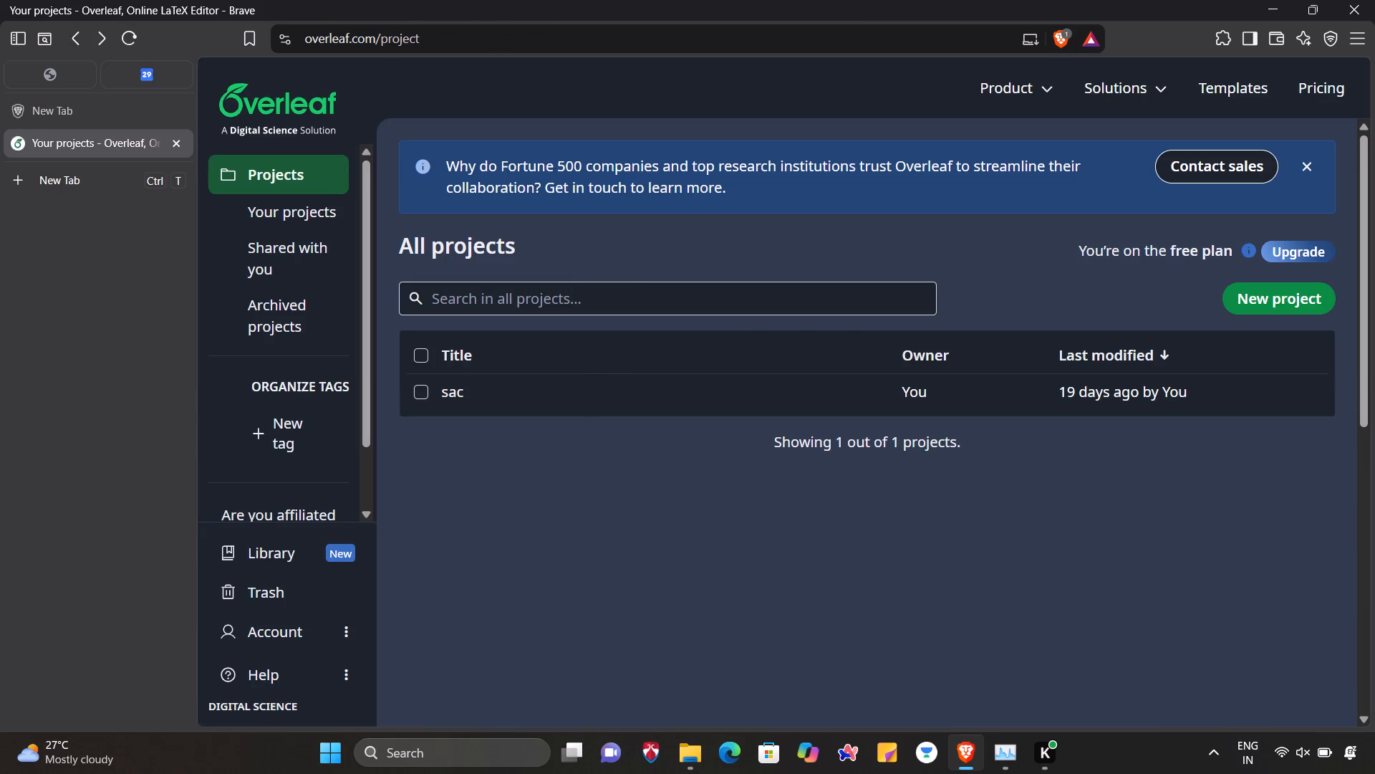
Start a new blank project and get its project name ready for entry.
{"action": "left_click", "coordinate": [1265, 299]}
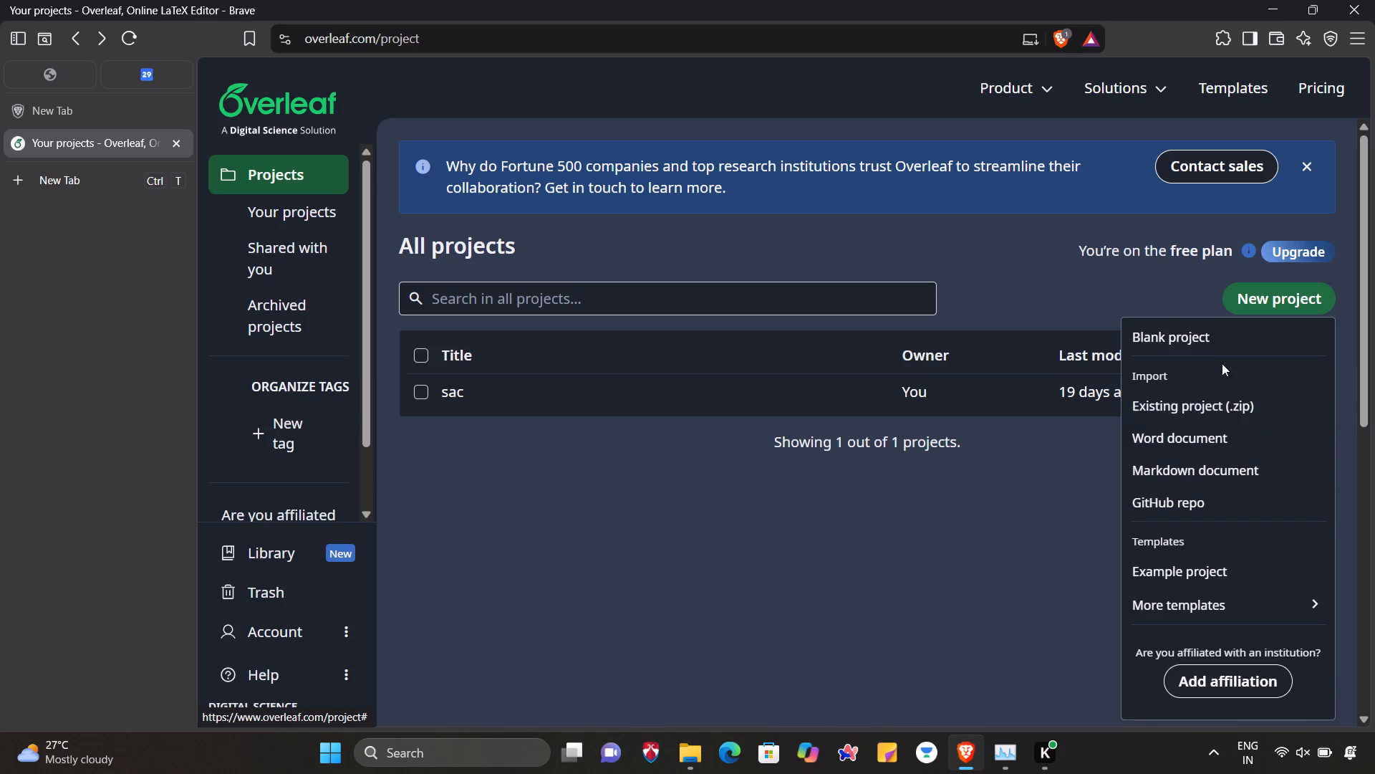
{"action": "left_click", "coordinate": [1226, 343]}
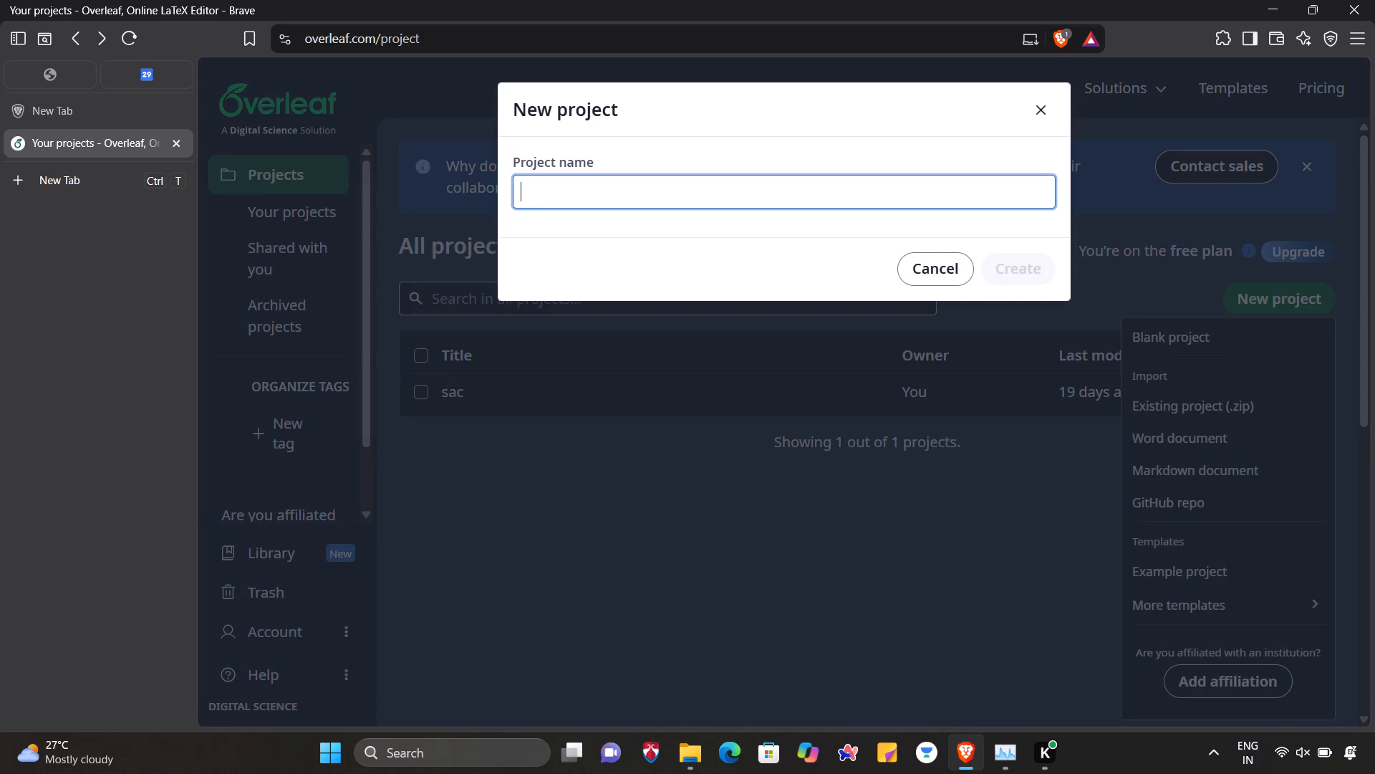
{"action": "left_click", "coordinate": [832, 207]}
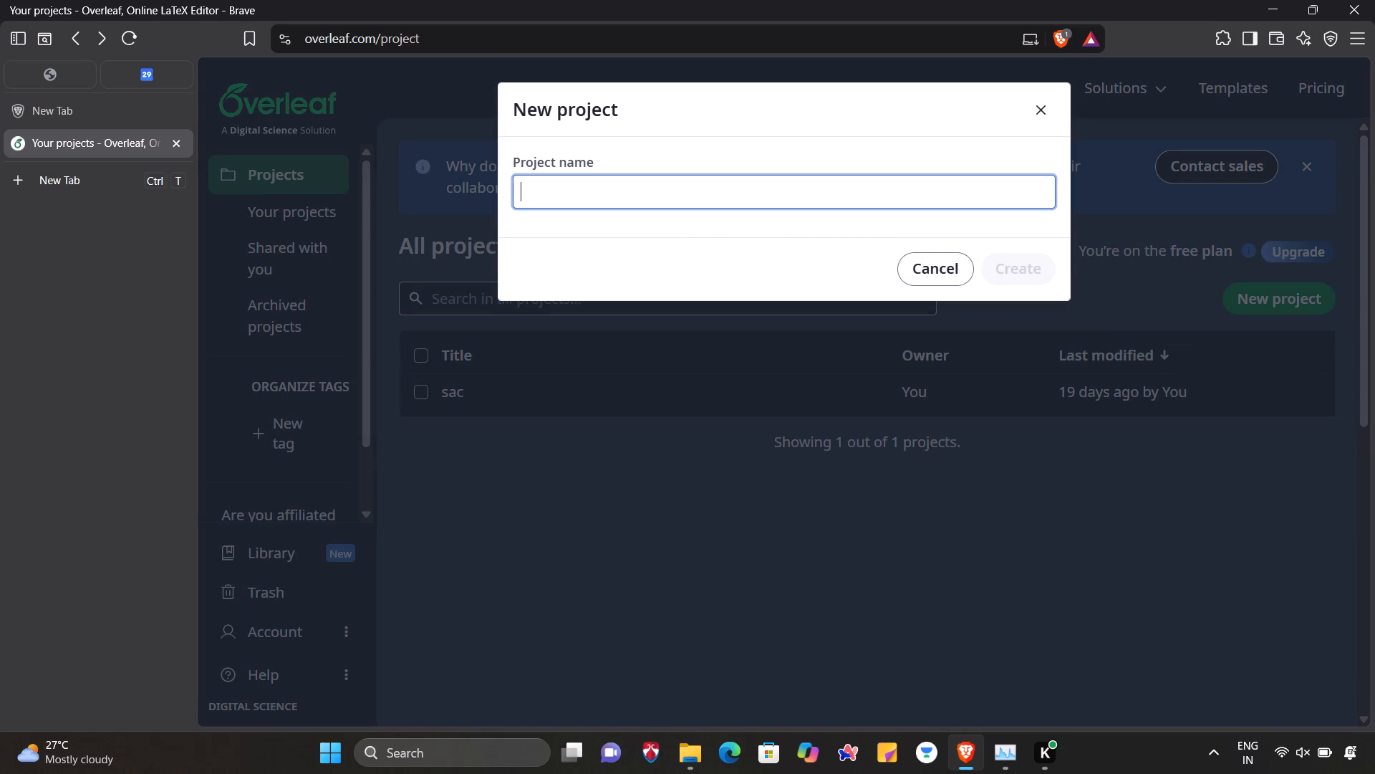
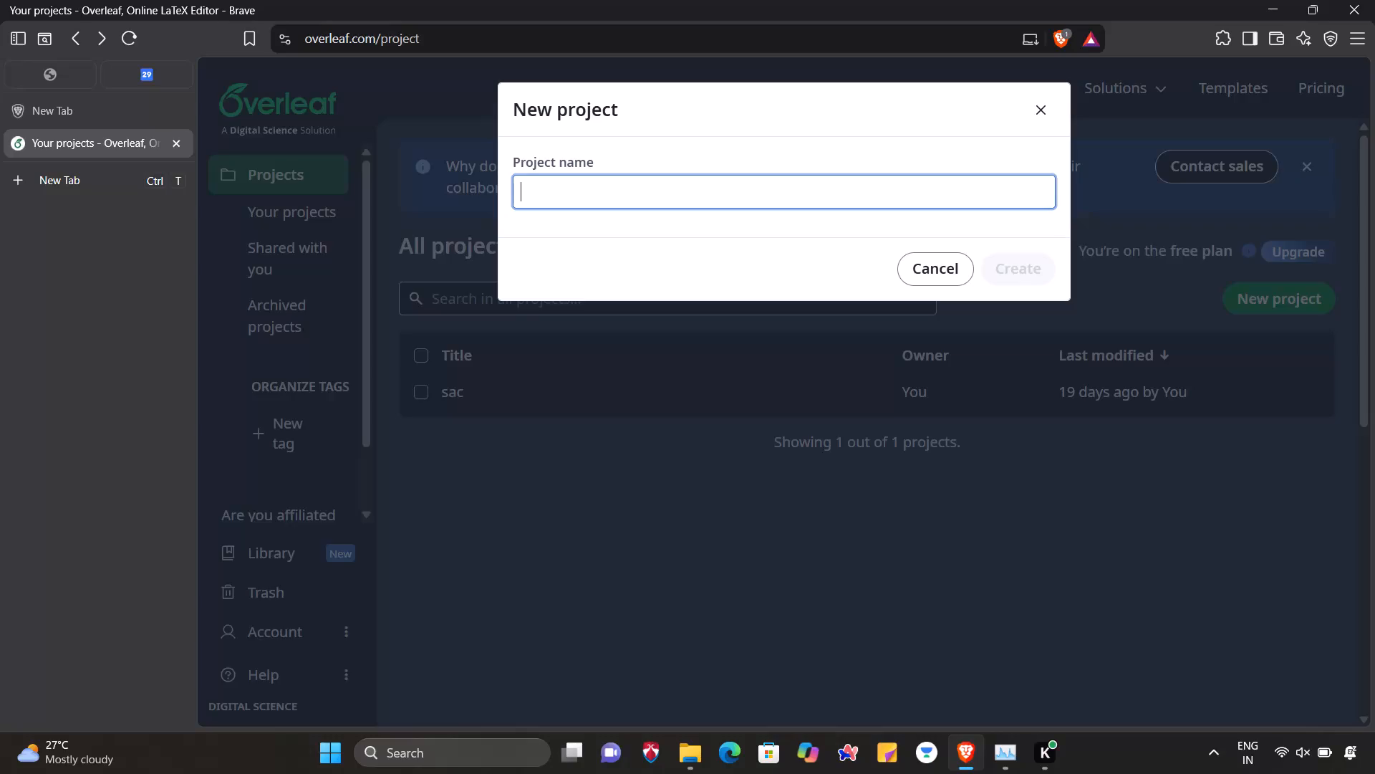
Name the new blank project Report and create it.
{"action": "key", "text": "BackSpace"}
{"action": "type", "text": "eport"}
{"action": "key", "text": "Return"}
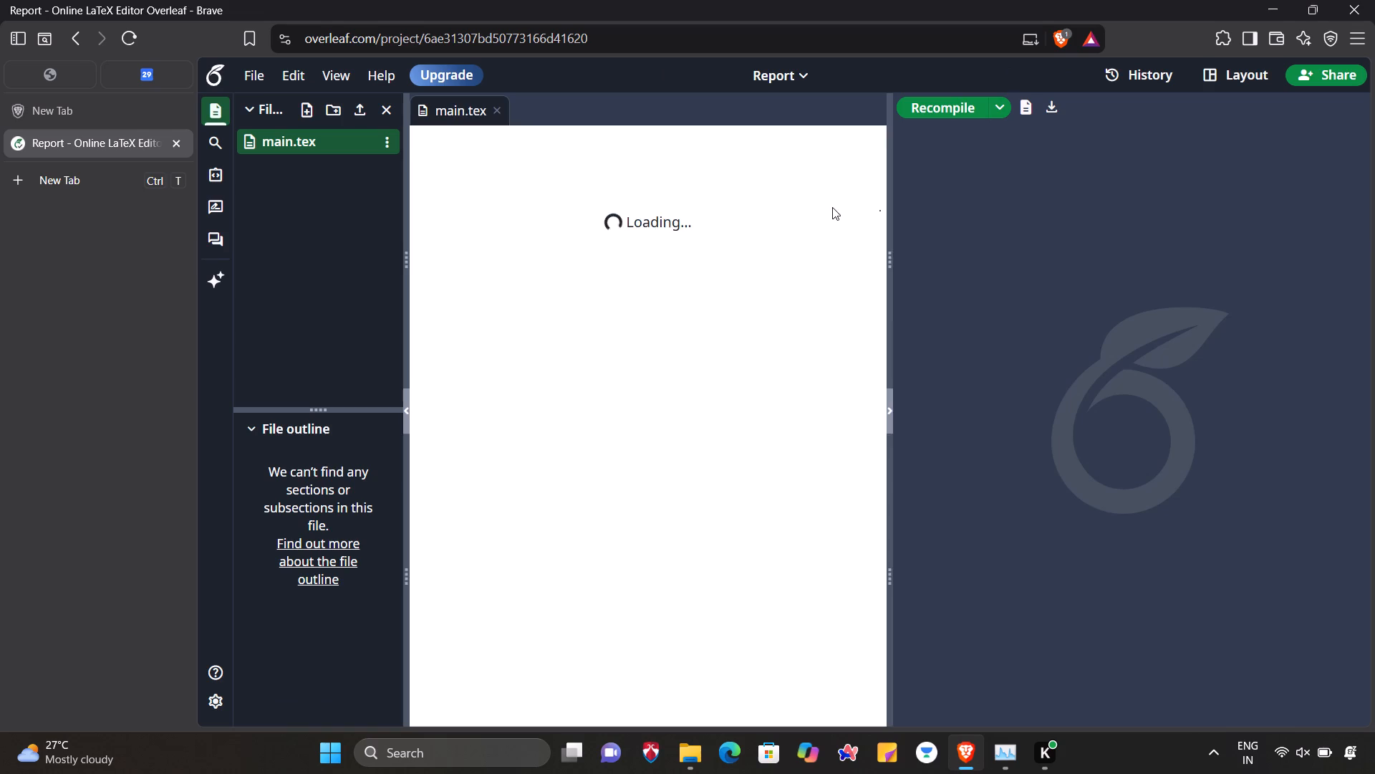
Place the text cursor on the blank line below the Introduction section command in main.tex.
{"action": "scroll", "coordinate": [1092, 327], "scroll_direction": "up", "scroll_amount": 1}
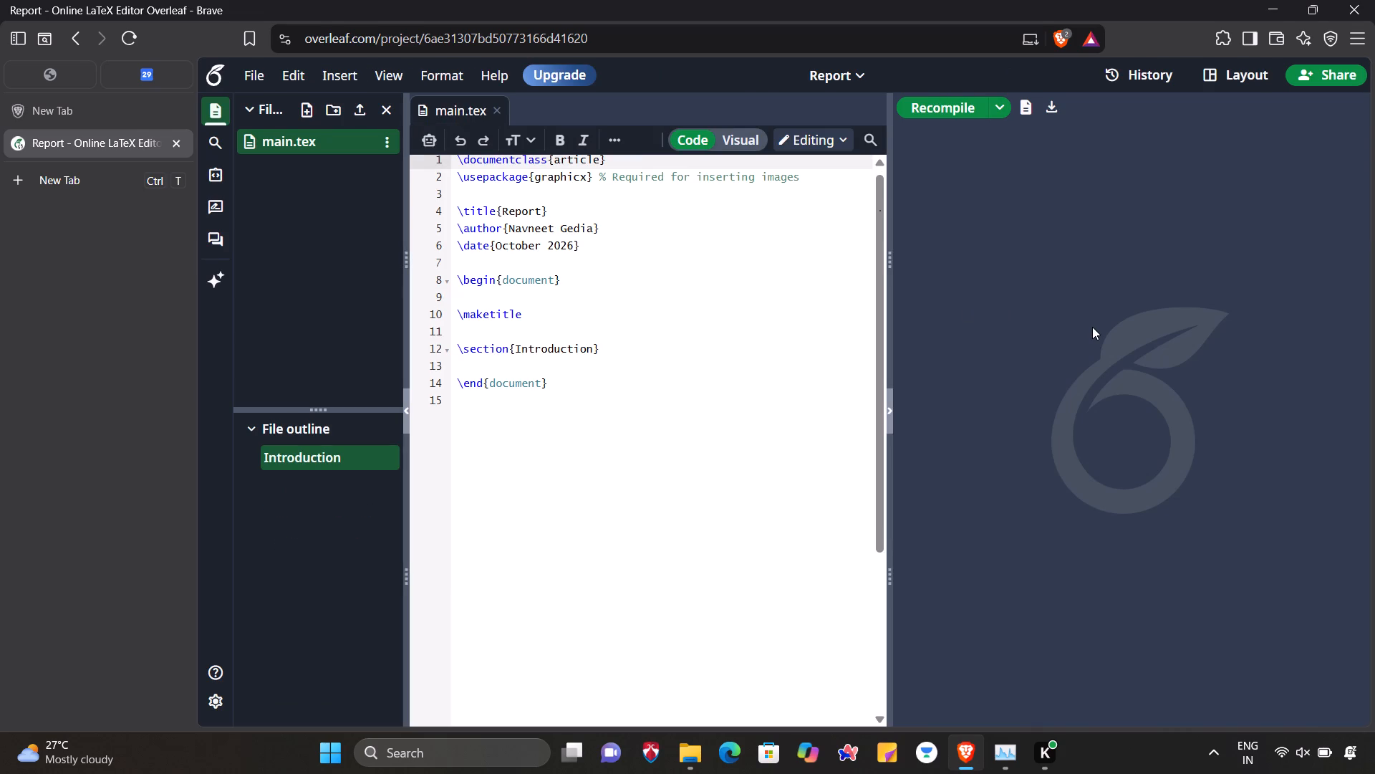
{"action": "scroll", "coordinate": [1092, 327], "scroll_direction": "up", "scroll_amount": 3}
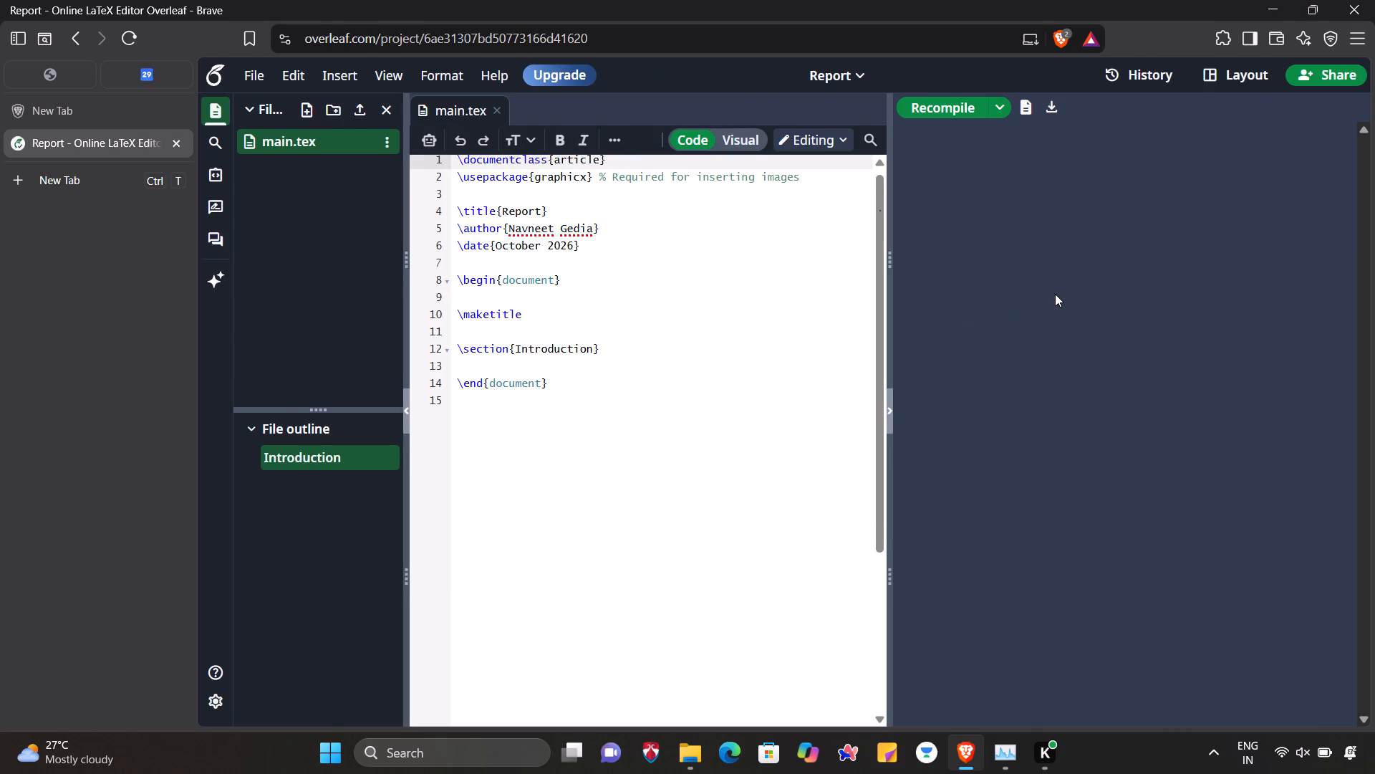
{"action": "left_click", "coordinate": [657, 371]}
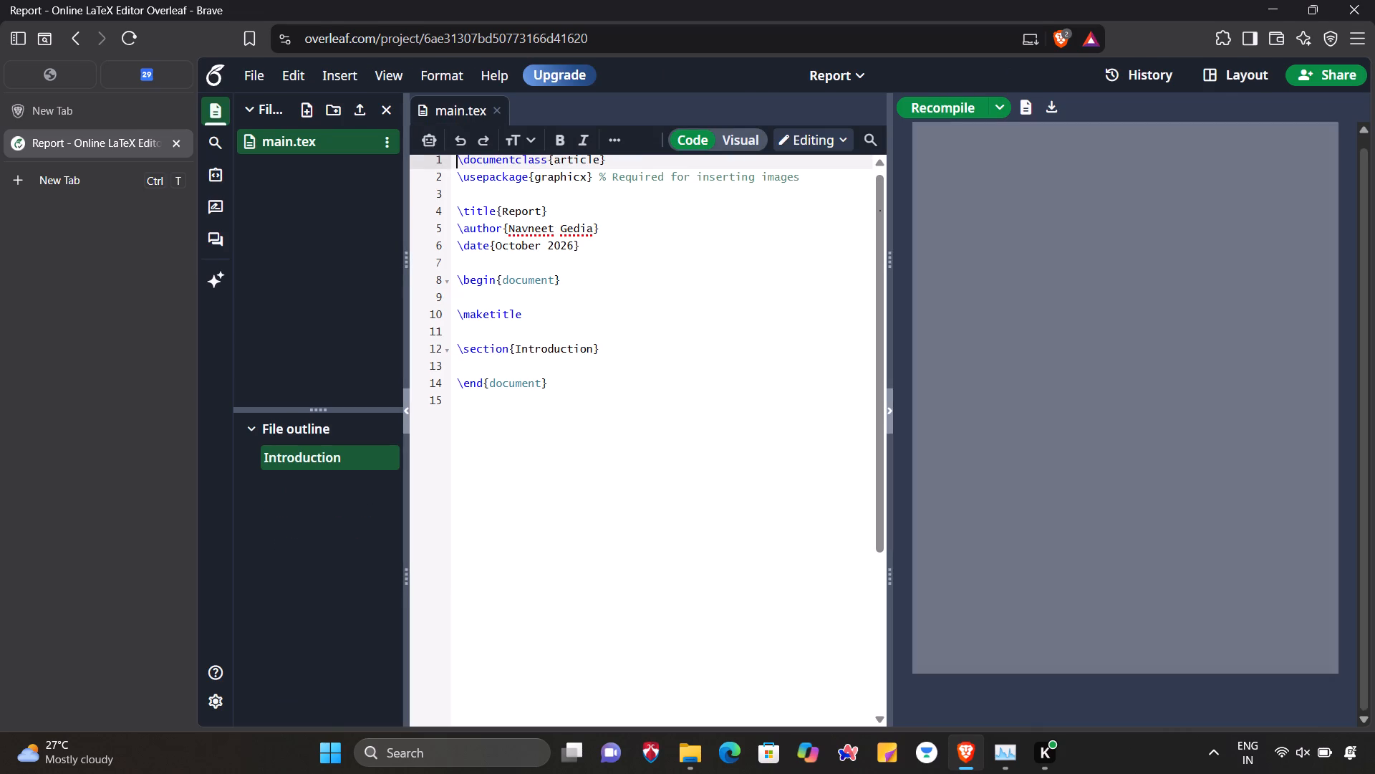
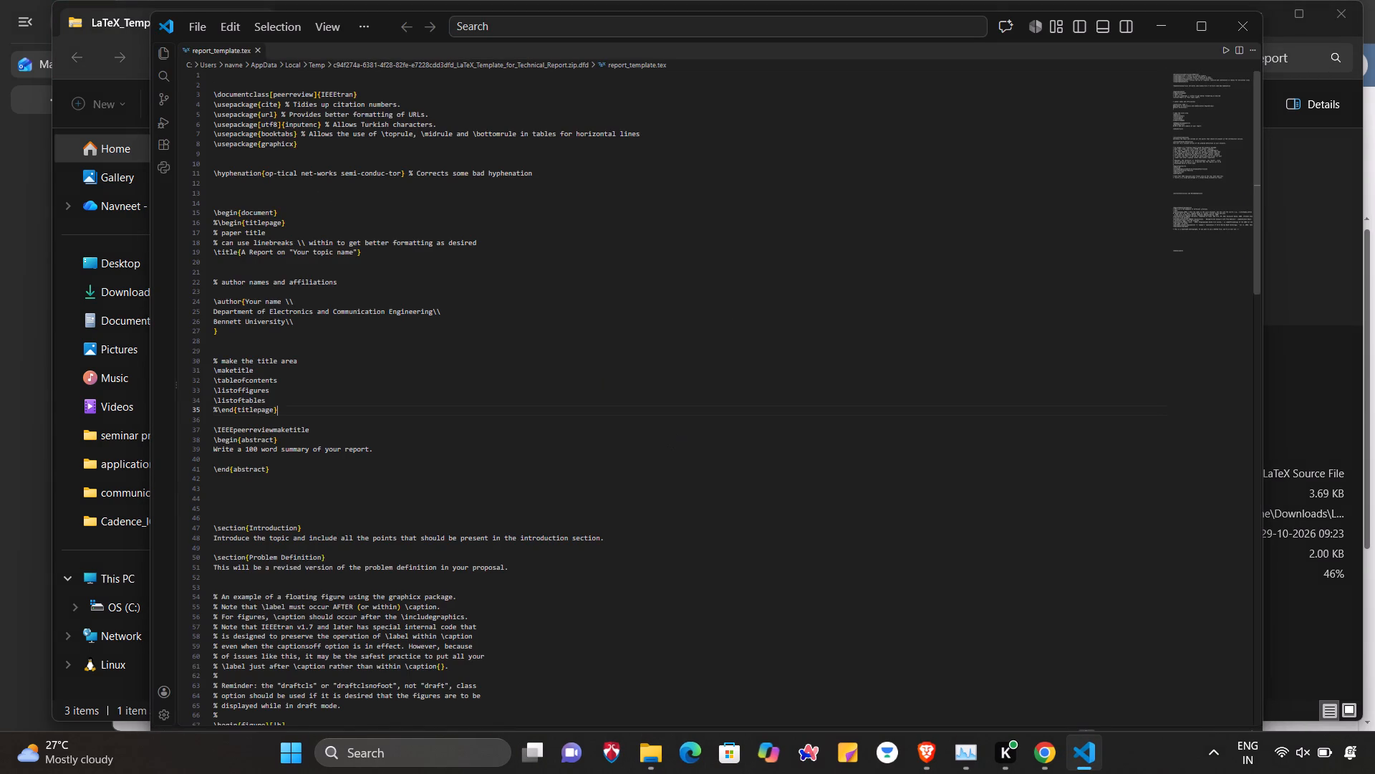
Copy the entire LaTeX source of report_template.tex in Visual Studio Code and minimise the editor window.
{"action": "key", "text": "ctrl+a"}
{"action": "key", "text": "ctrl+c"}
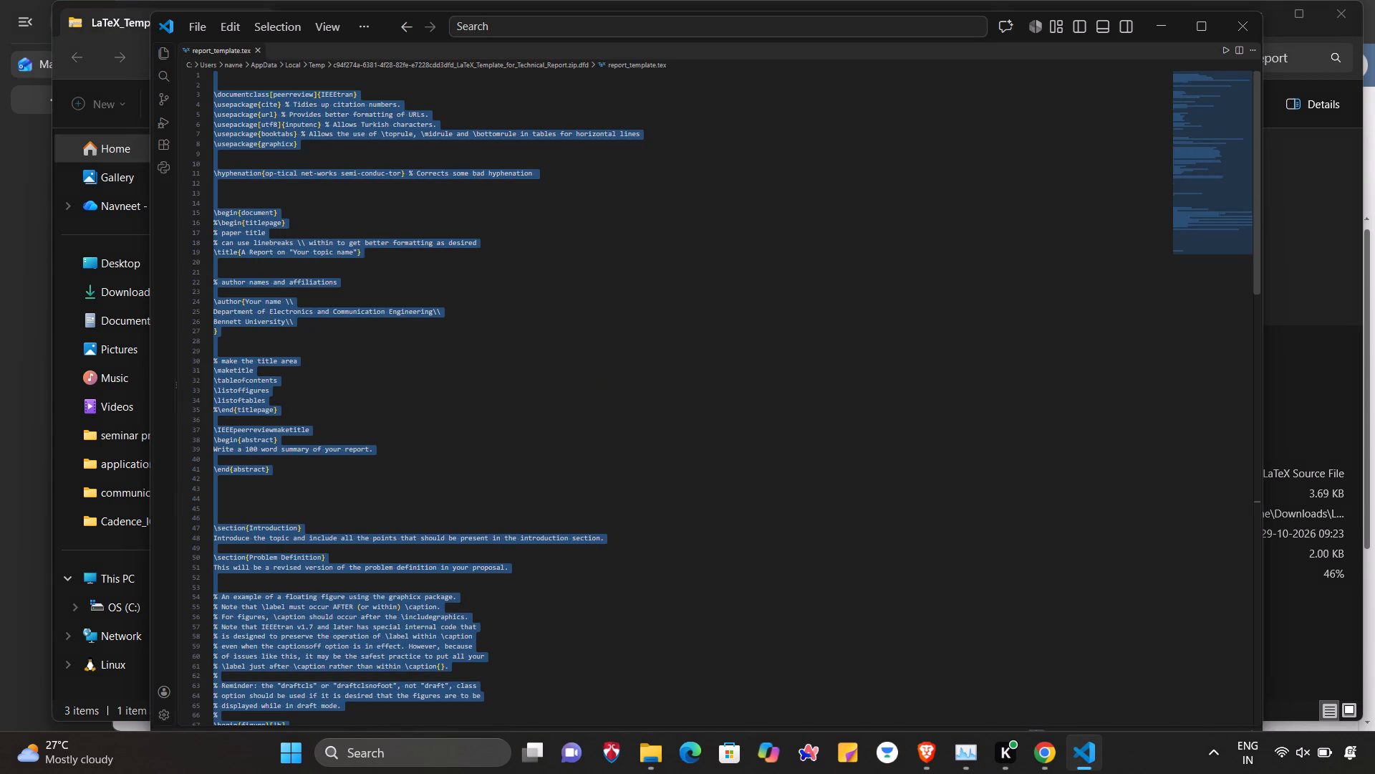
{"action": "left_click", "coordinate": [667, 501]}
{"action": "scroll", "coordinate": [667, 501], "scroll_direction": "down", "scroll_amount": 18}
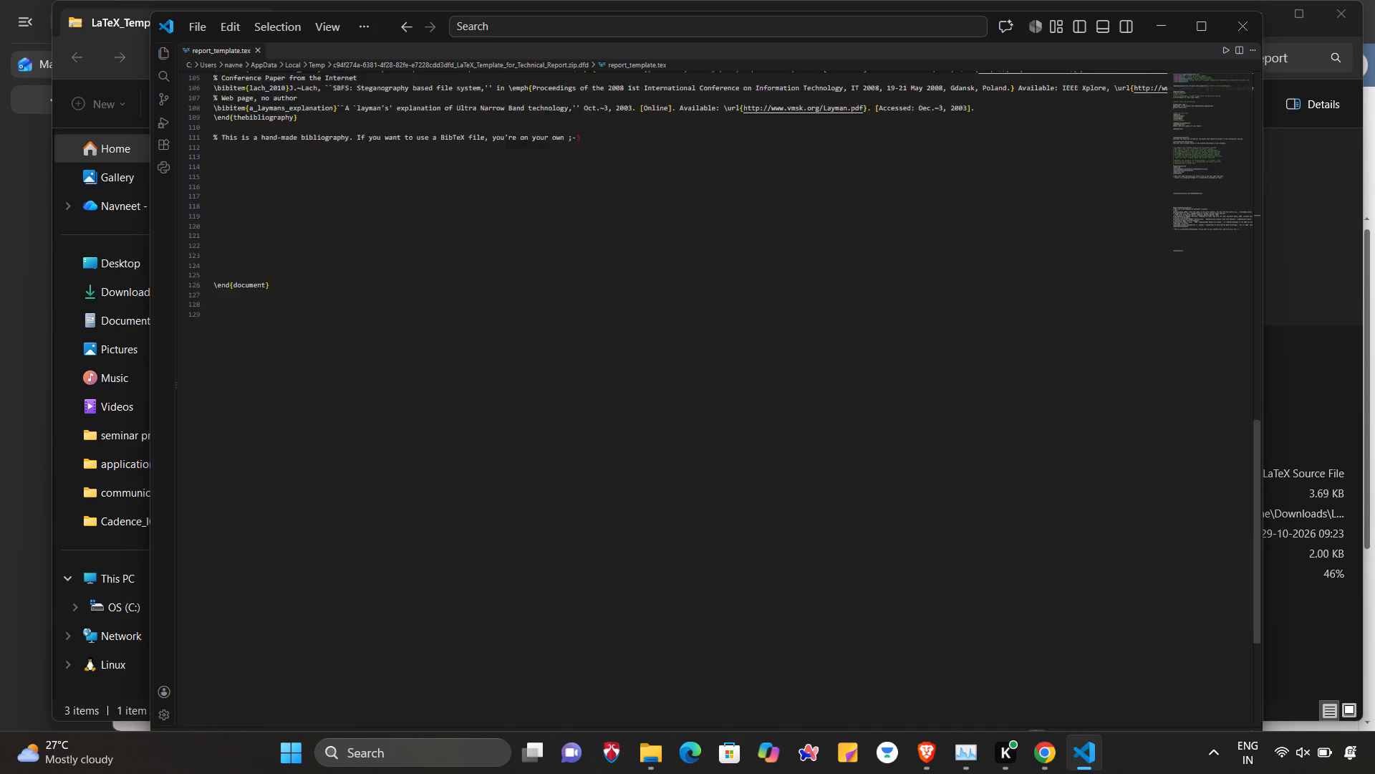
{"action": "left_click", "coordinate": [1159, 24]}
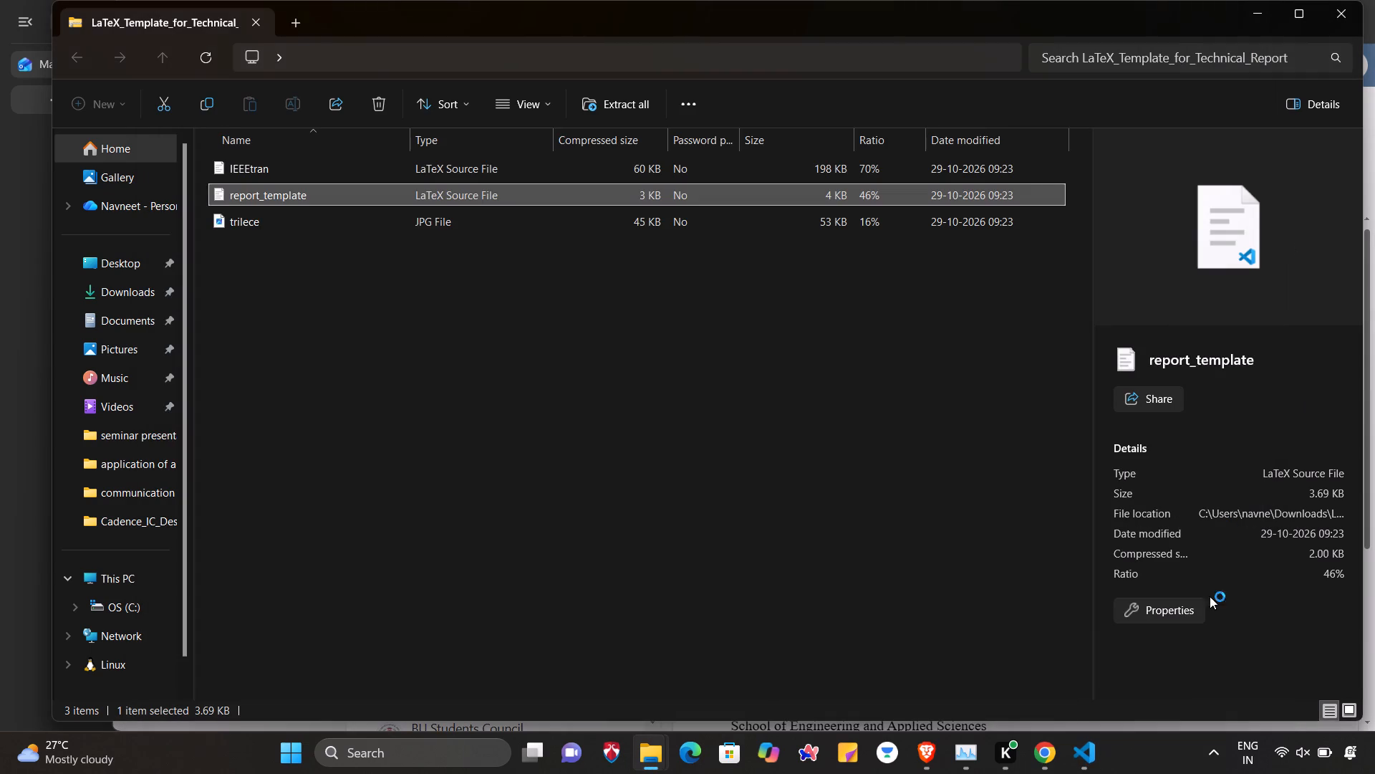
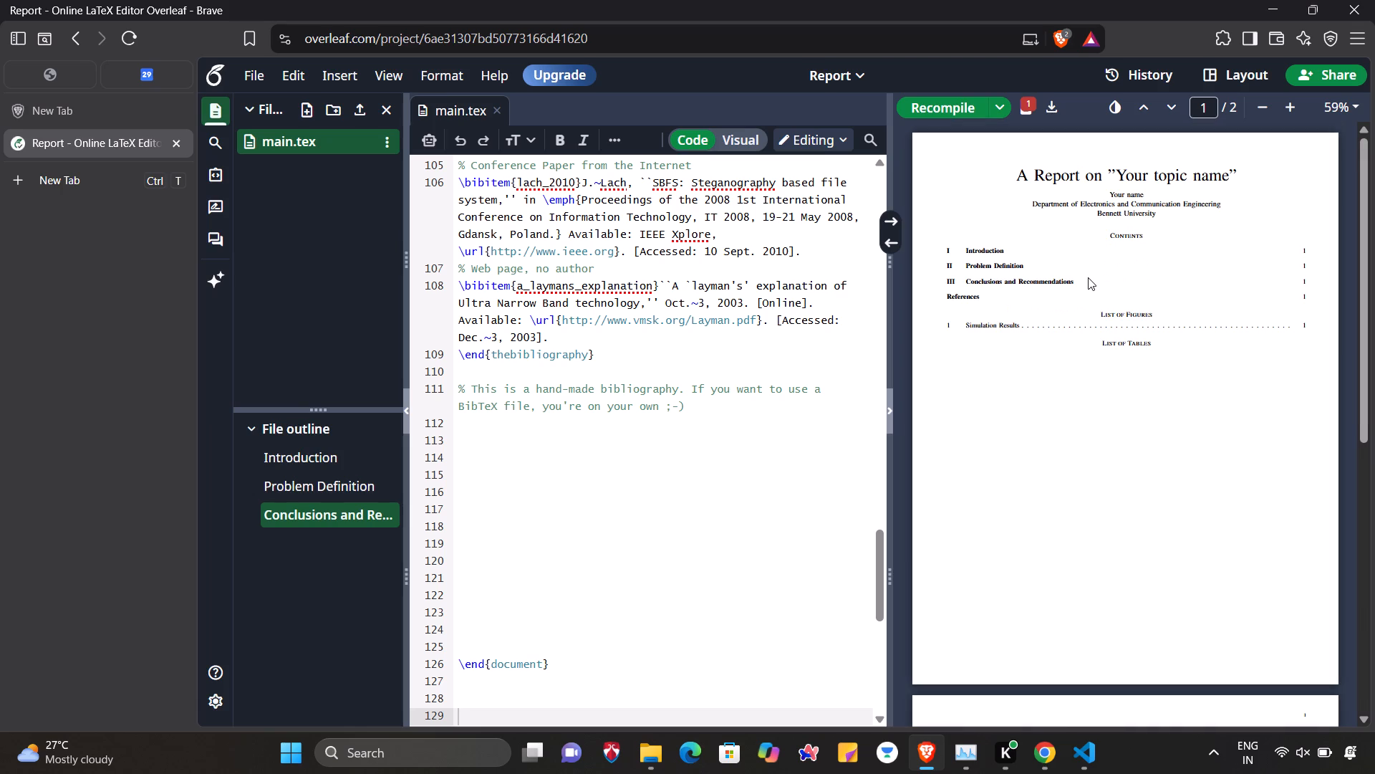
Examine both pages of the compiled report preview, from the title and contents page to the body sections and references.
{"action": "scroll", "coordinate": [1088, 277], "scroll_direction": "up", "scroll_amount": 1}
{"action": "scroll", "coordinate": [1088, 277], "scroll_direction": "down", "scroll_amount": 6}
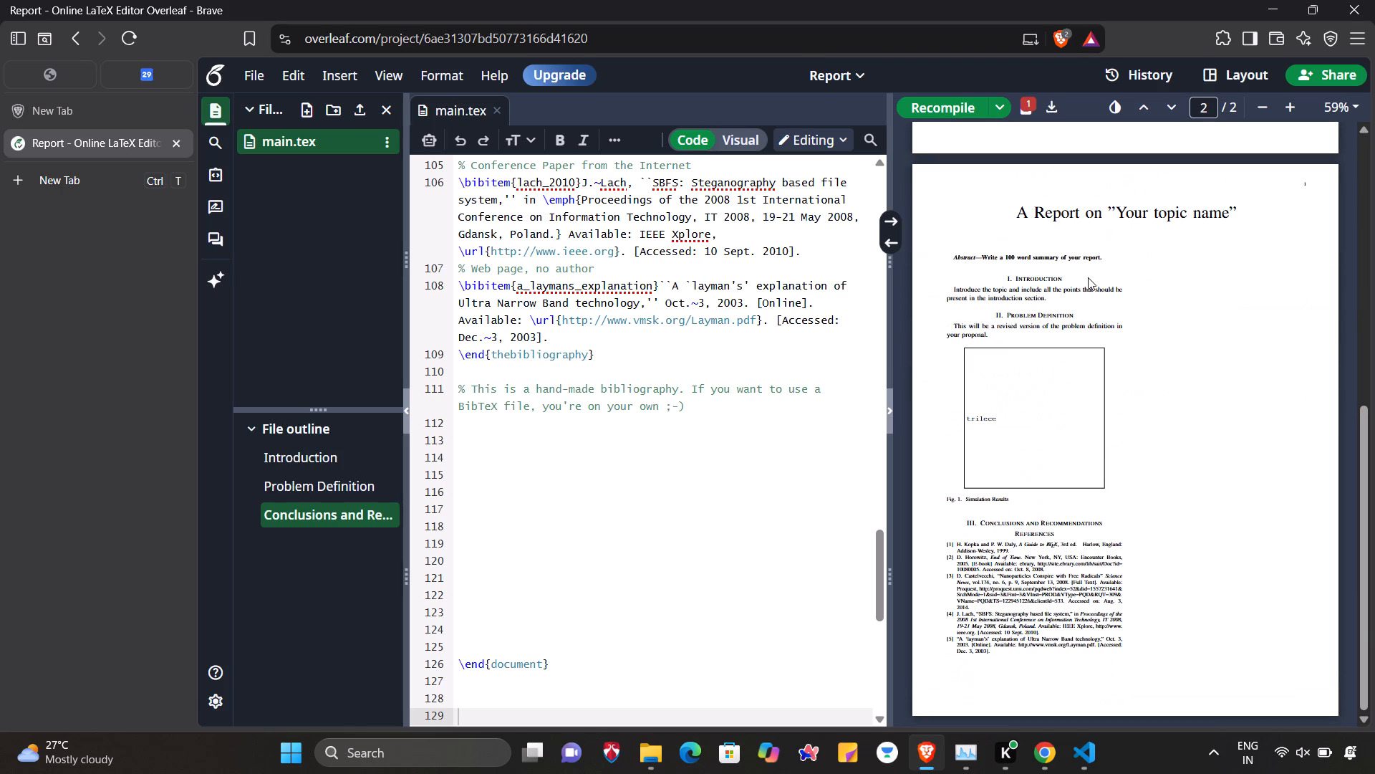
{"action": "scroll", "coordinate": [1088, 277], "scroll_direction": "down", "scroll_amount": 2}
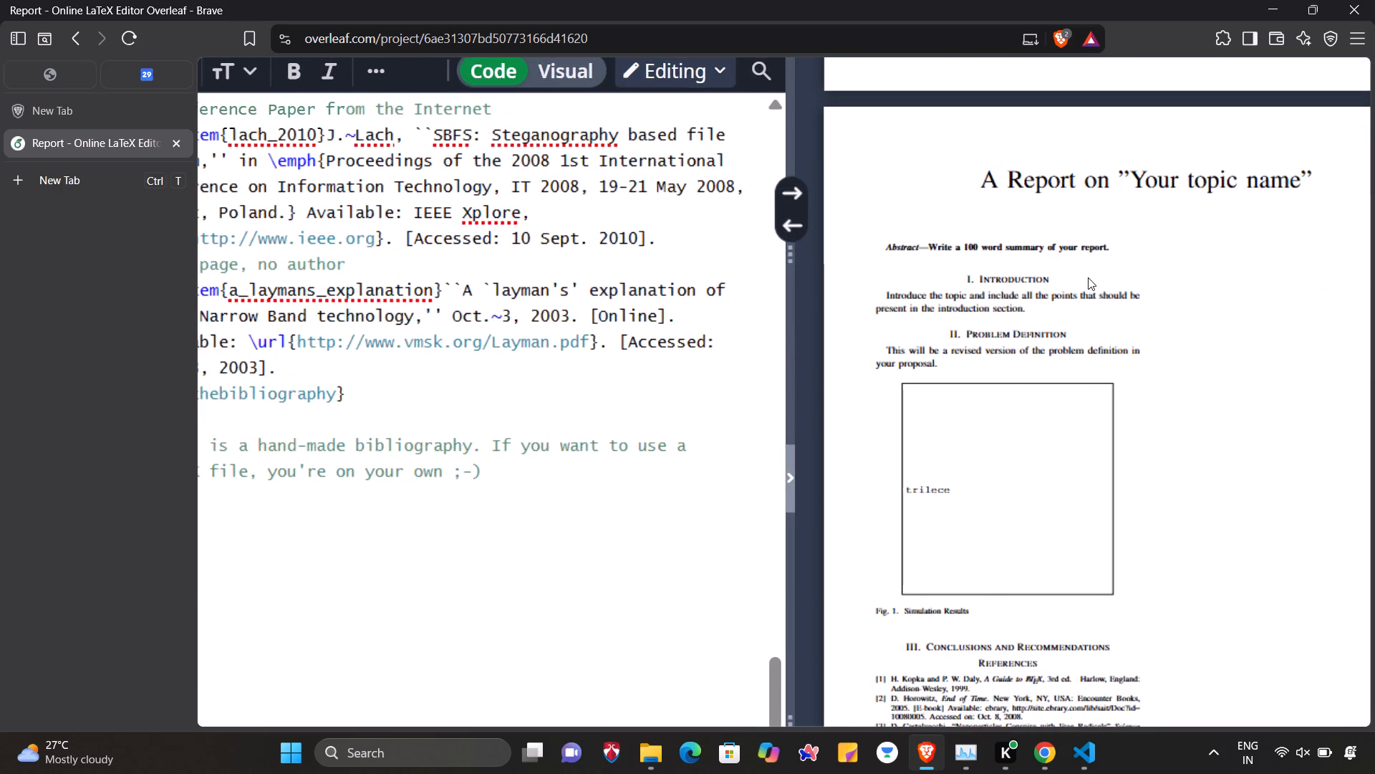
{"action": "scroll", "coordinate": [1088, 277], "scroll_direction": "down", "scroll_amount": 2}
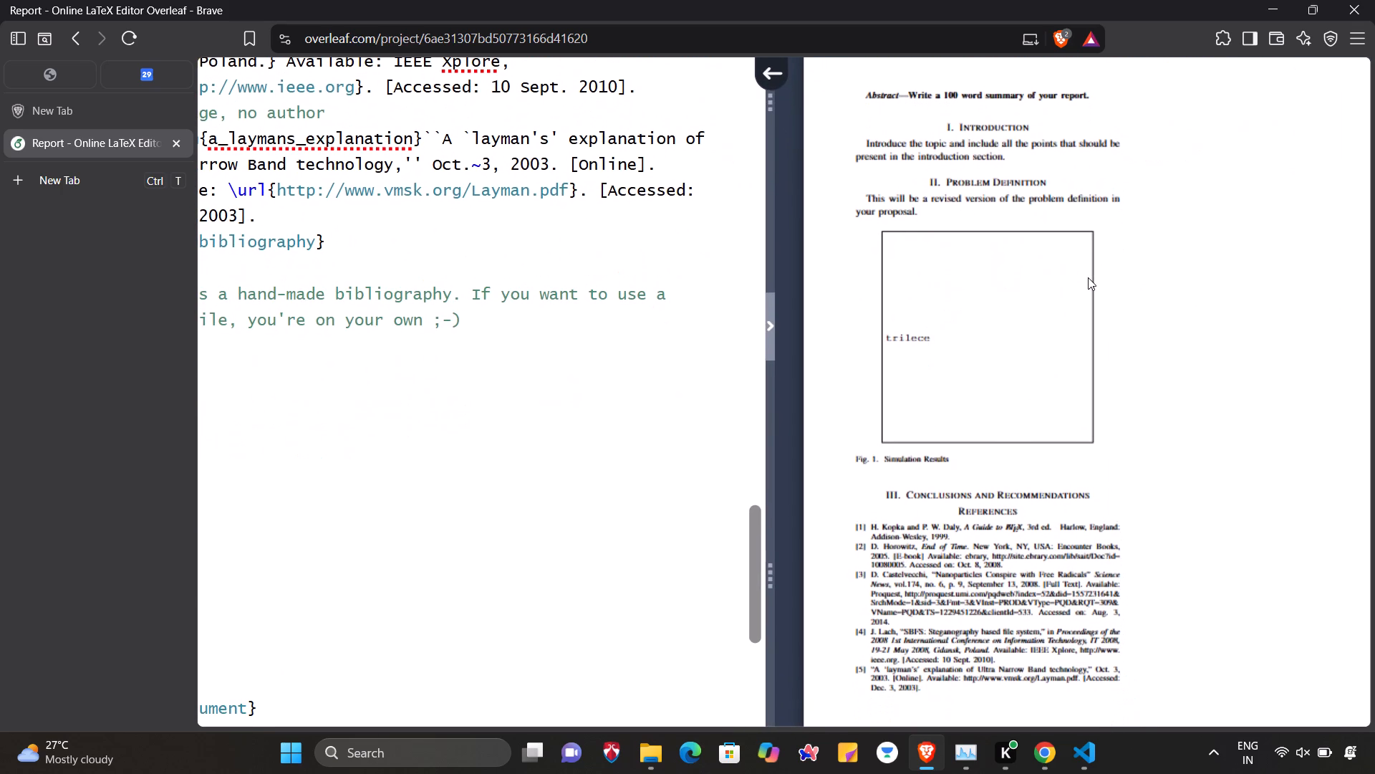
{"action": "scroll", "coordinate": [1088, 277], "scroll_direction": "down", "scroll_amount": 3}
{"action": "scroll", "coordinate": [1088, 277], "scroll_direction": "right", "scroll_amount": 1}
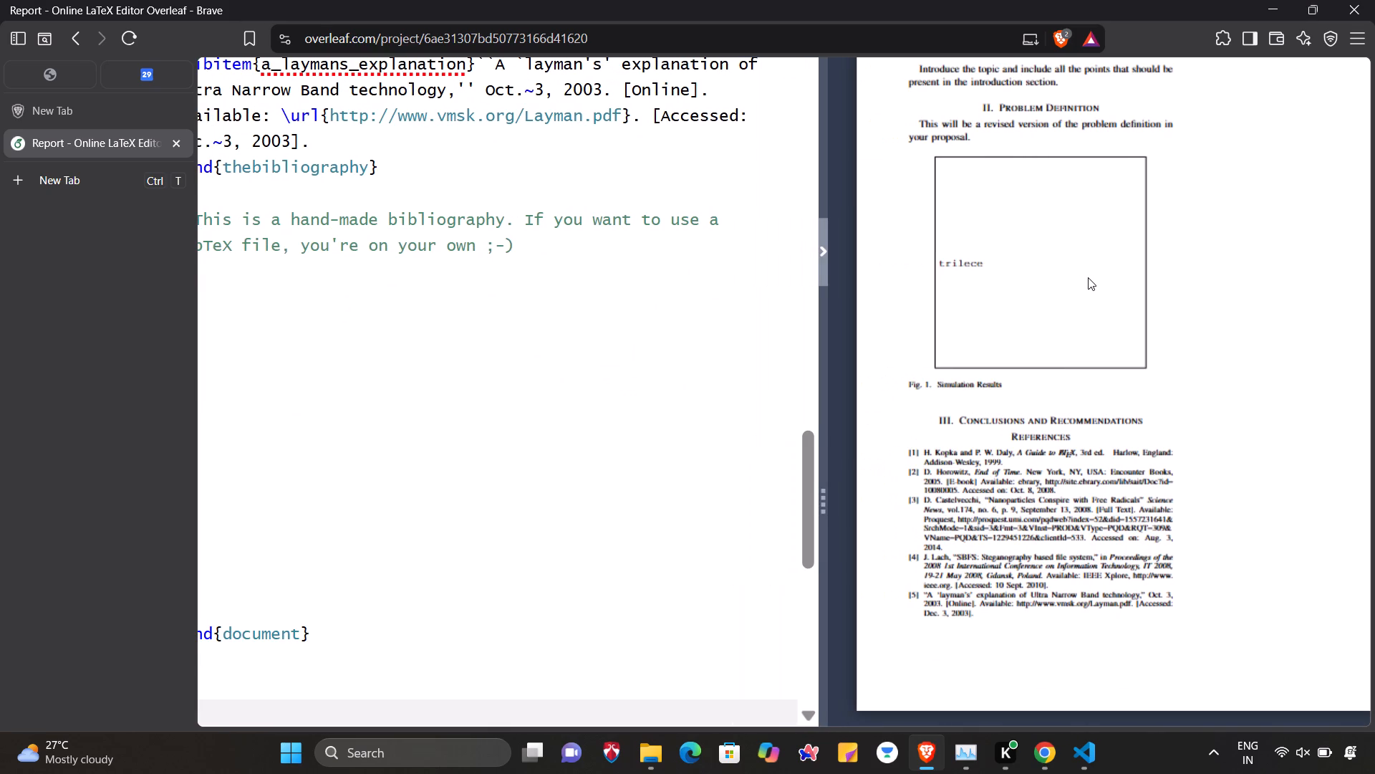
{"action": "scroll", "coordinate": [1088, 277], "scroll_direction": "down", "scroll_amount": 1}
{"action": "scroll", "coordinate": [1088, 277], "scroll_direction": "right", "scroll_amount": 1}
{"action": "scroll", "coordinate": [1088, 277], "scroll_direction": "left", "scroll_amount": 1}
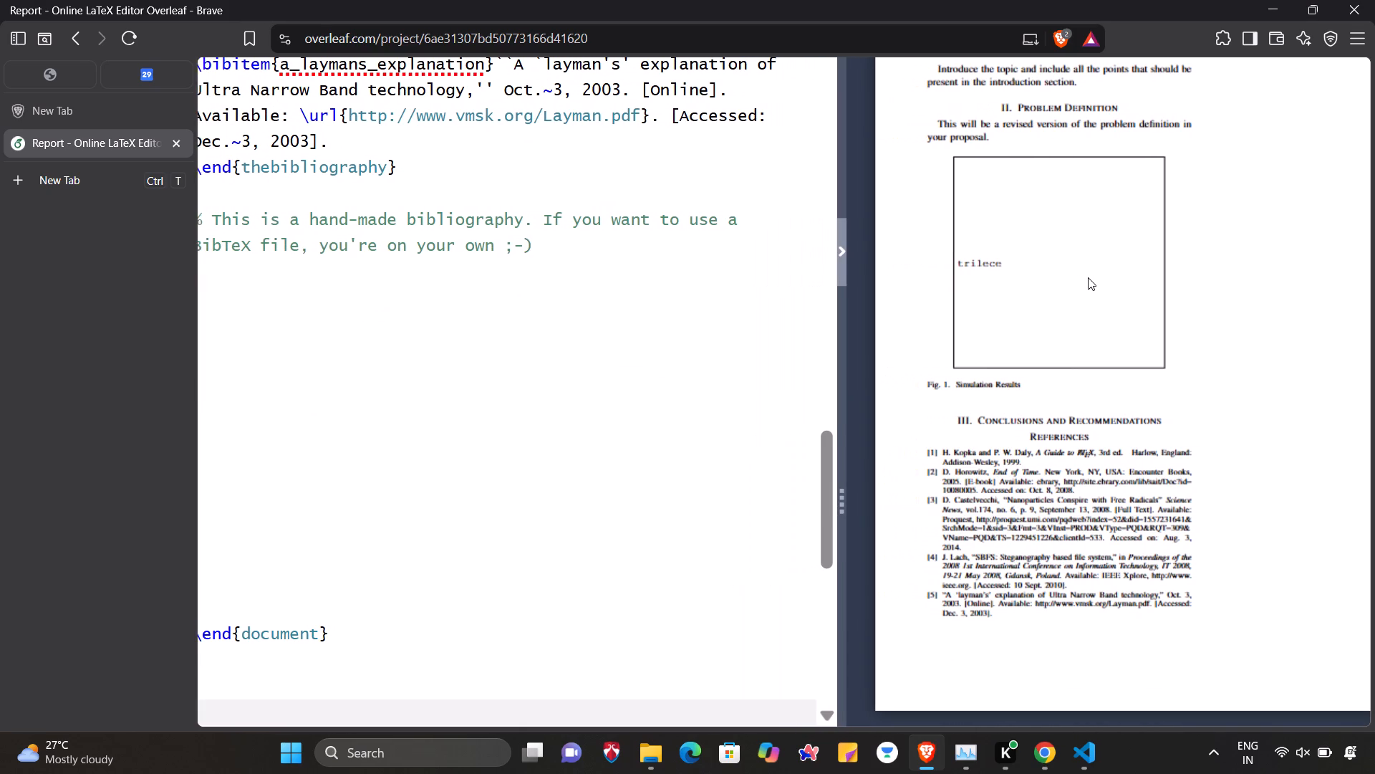
{"action": "scroll", "coordinate": [1088, 277], "scroll_direction": "left", "scroll_amount": 1}
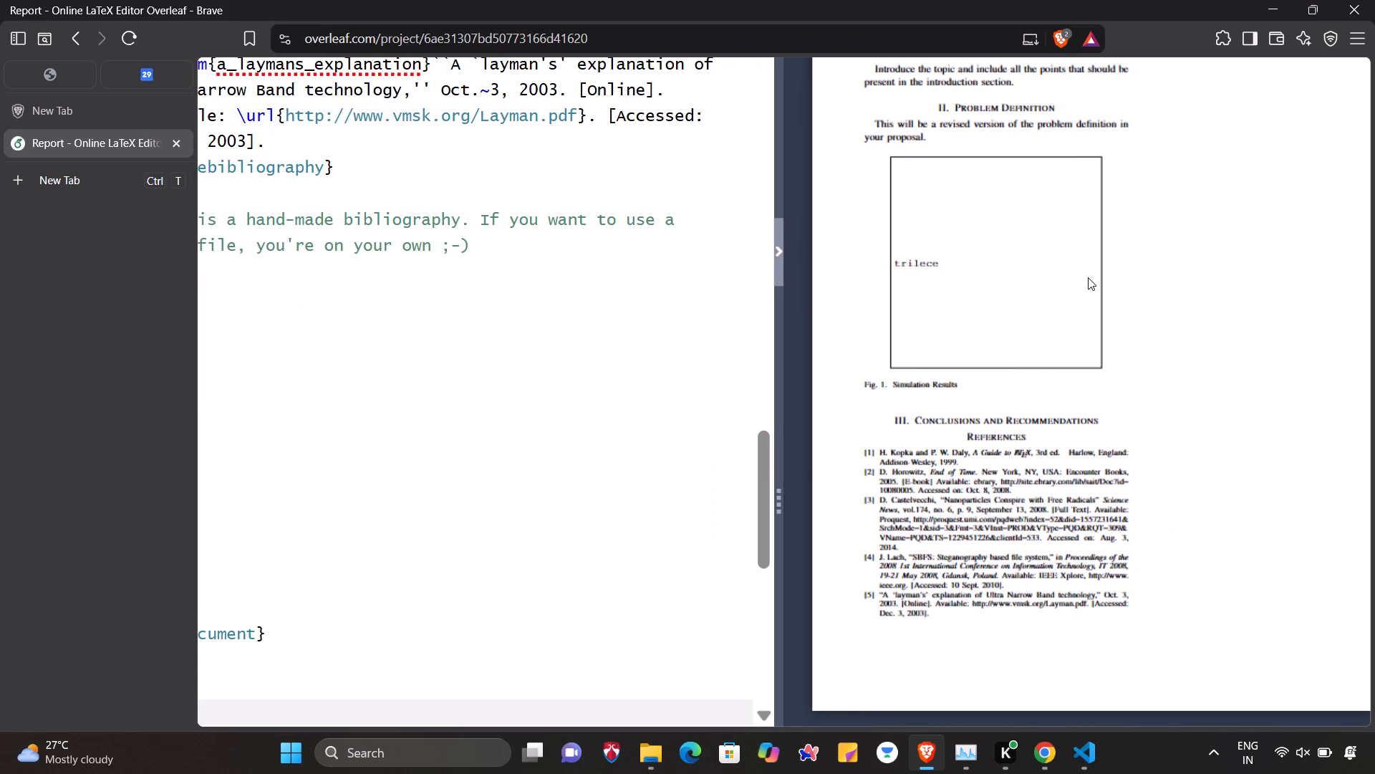
{"action": "scroll", "coordinate": [1088, 277], "scroll_direction": "left", "scroll_amount": 3}
{"action": "scroll", "coordinate": [1088, 277], "scroll_direction": "up", "scroll_amount": 9}
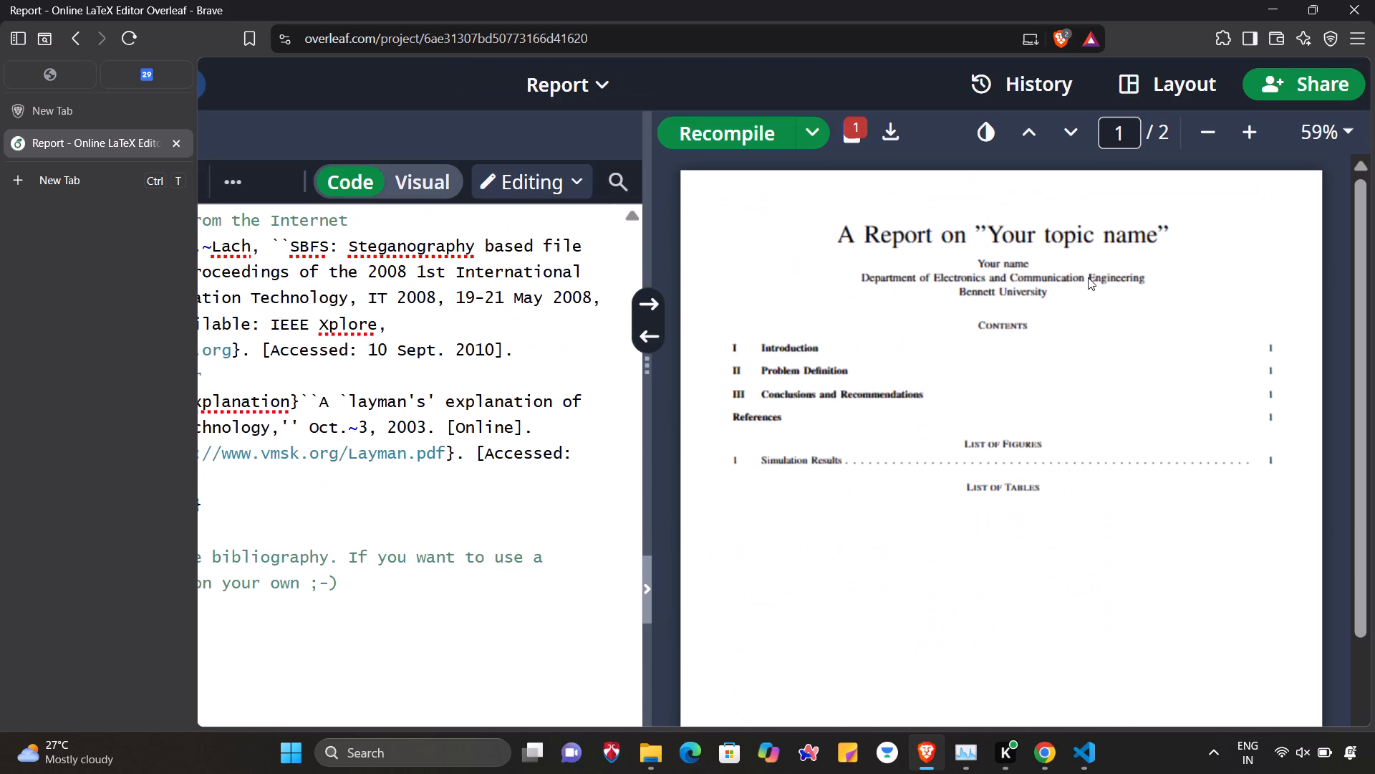
{"action": "scroll", "coordinate": [1088, 277], "scroll_direction": "down", "scroll_amount": 1}
{"action": "scroll", "coordinate": [1088, 277], "scroll_direction": "up", "scroll_amount": 2}
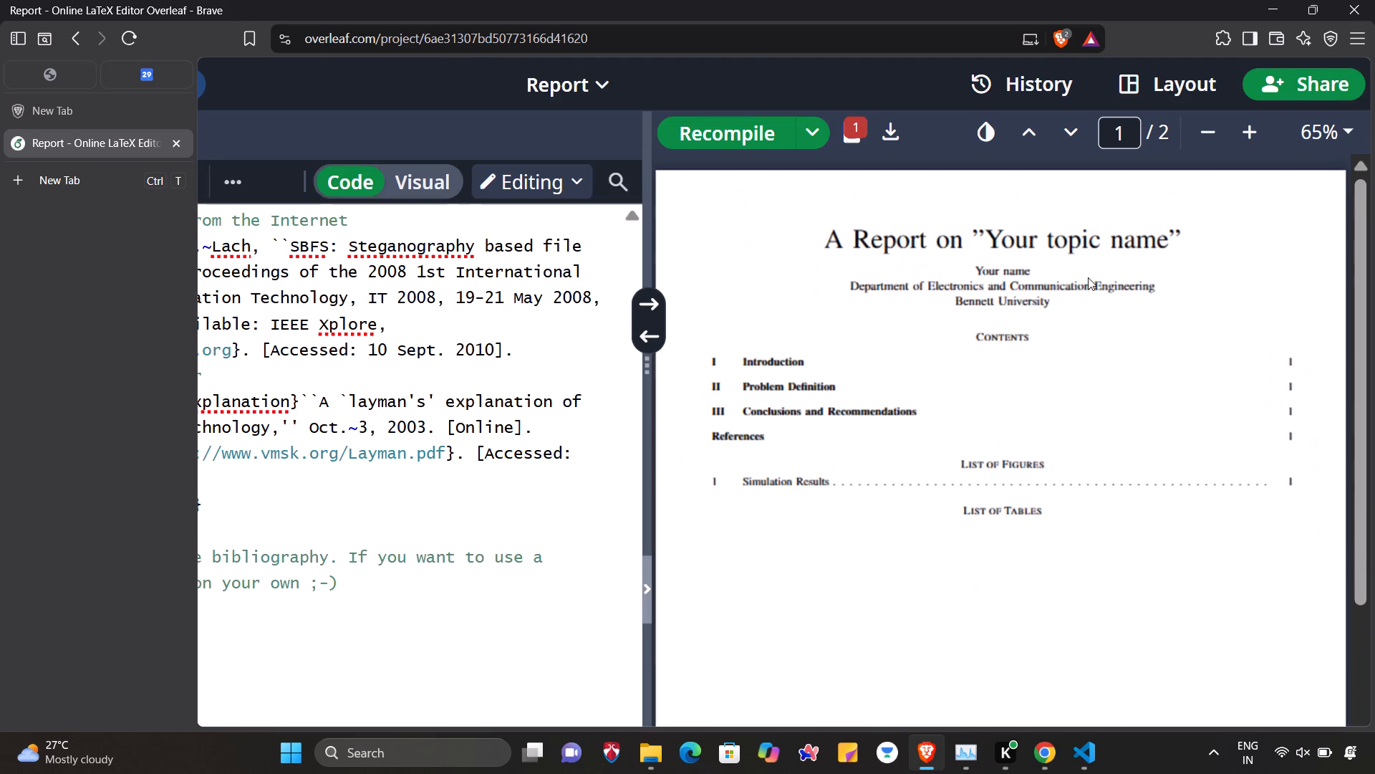
{"action": "scroll", "coordinate": [1088, 277], "scroll_direction": "up", "scroll_amount": 1}
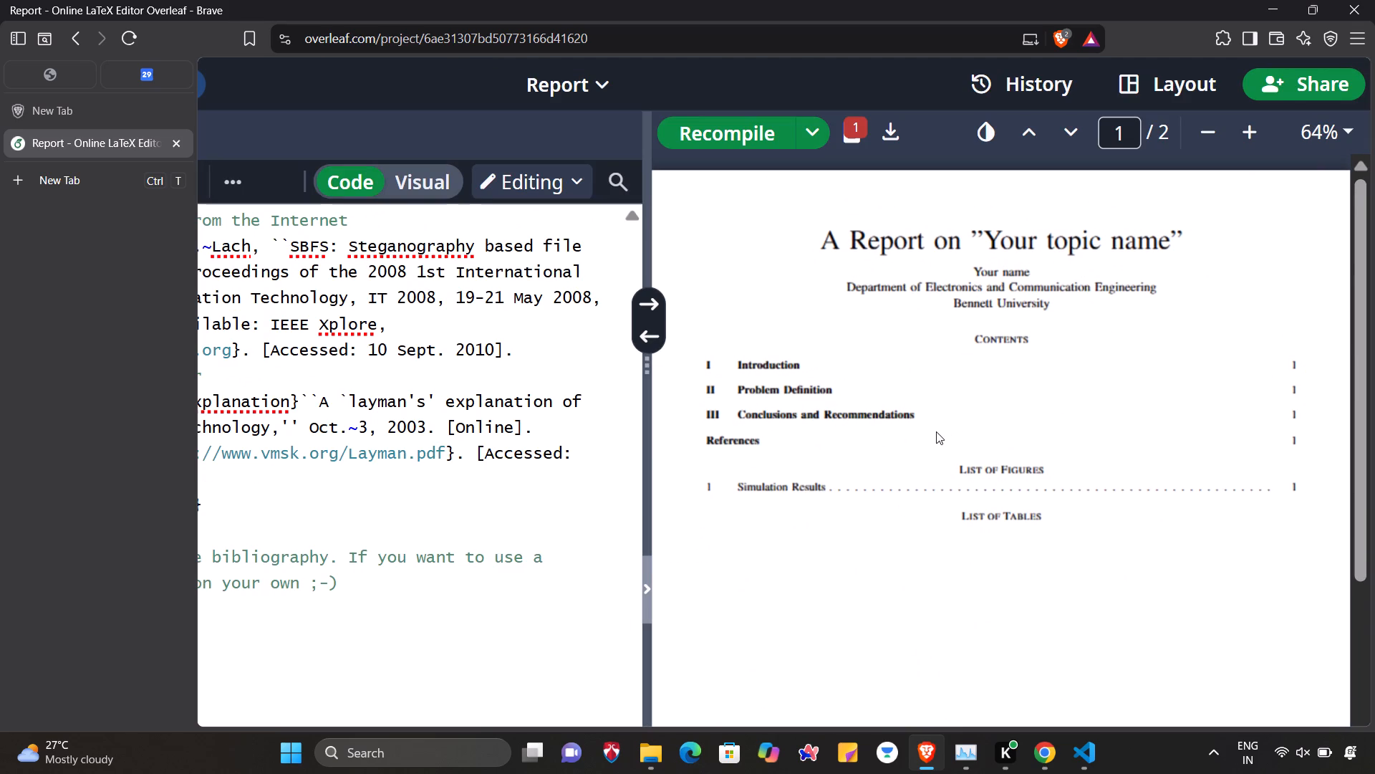
Replace the "Your topic name" placeholder in the title command of main.tex with "Predicting Silicon Parameter Variations using Monte Carlo".
{"action": "scroll", "coordinate": [566, 343], "scroll_direction": "up", "scroll_amount": 4}
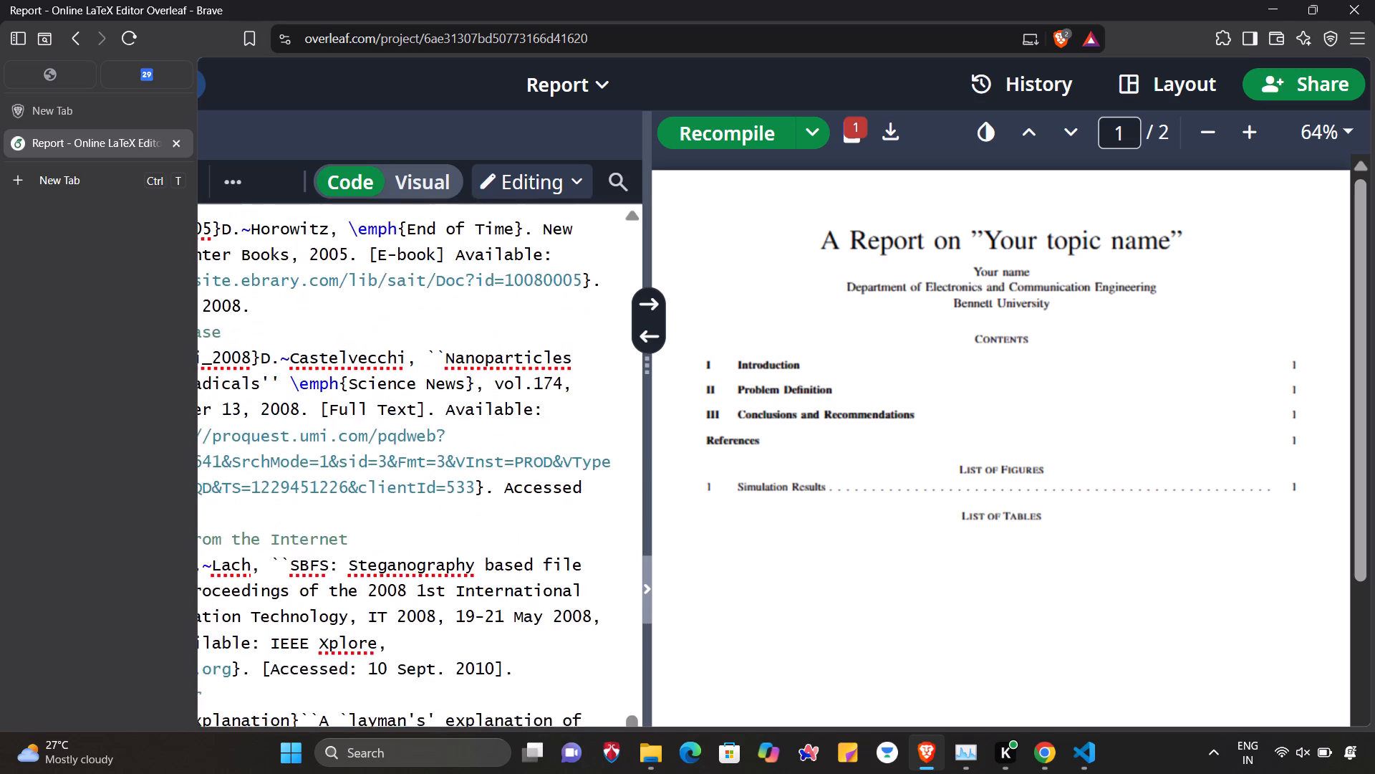
{"action": "scroll", "coordinate": [566, 343], "scroll_direction": "up", "scroll_amount": 4}
{"action": "scroll", "coordinate": [566, 343], "scroll_direction": "up", "scroll_amount": 18}
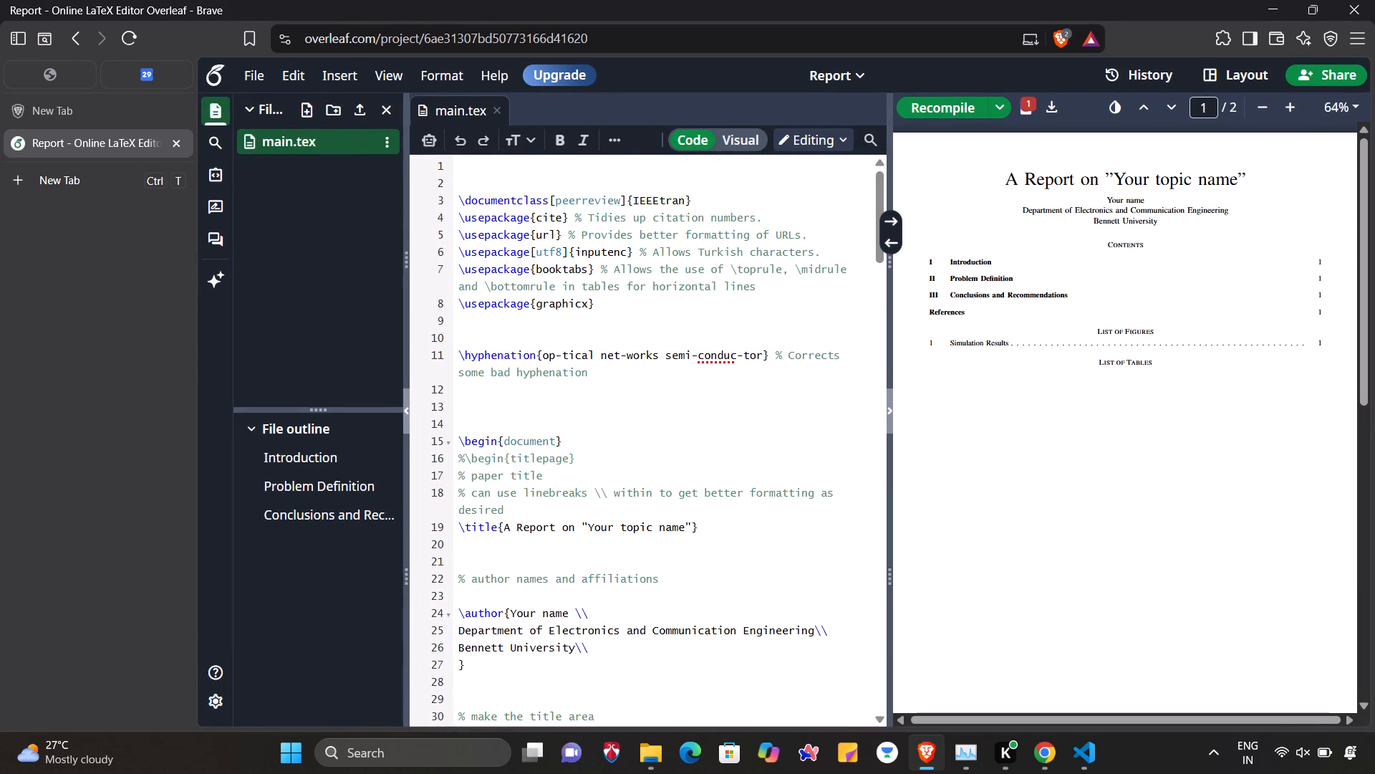
{"action": "scroll", "coordinate": [822, 273], "scroll_direction": "up", "scroll_amount": 2}
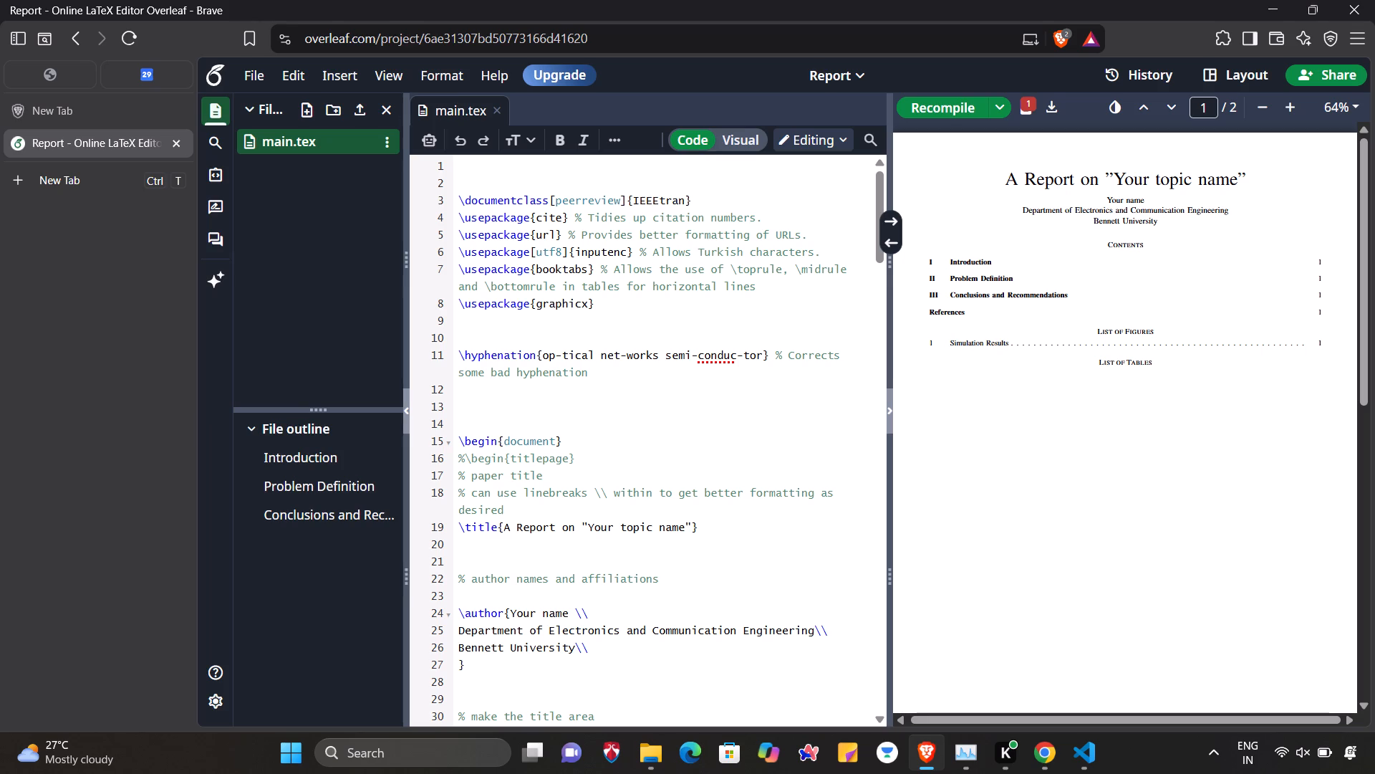
{"action": "scroll", "coordinate": [625, 345], "scroll_direction": "up", "scroll_amount": 2}
{"action": "scroll", "coordinate": [625, 345], "scroll_direction": "down", "scroll_amount": 1}
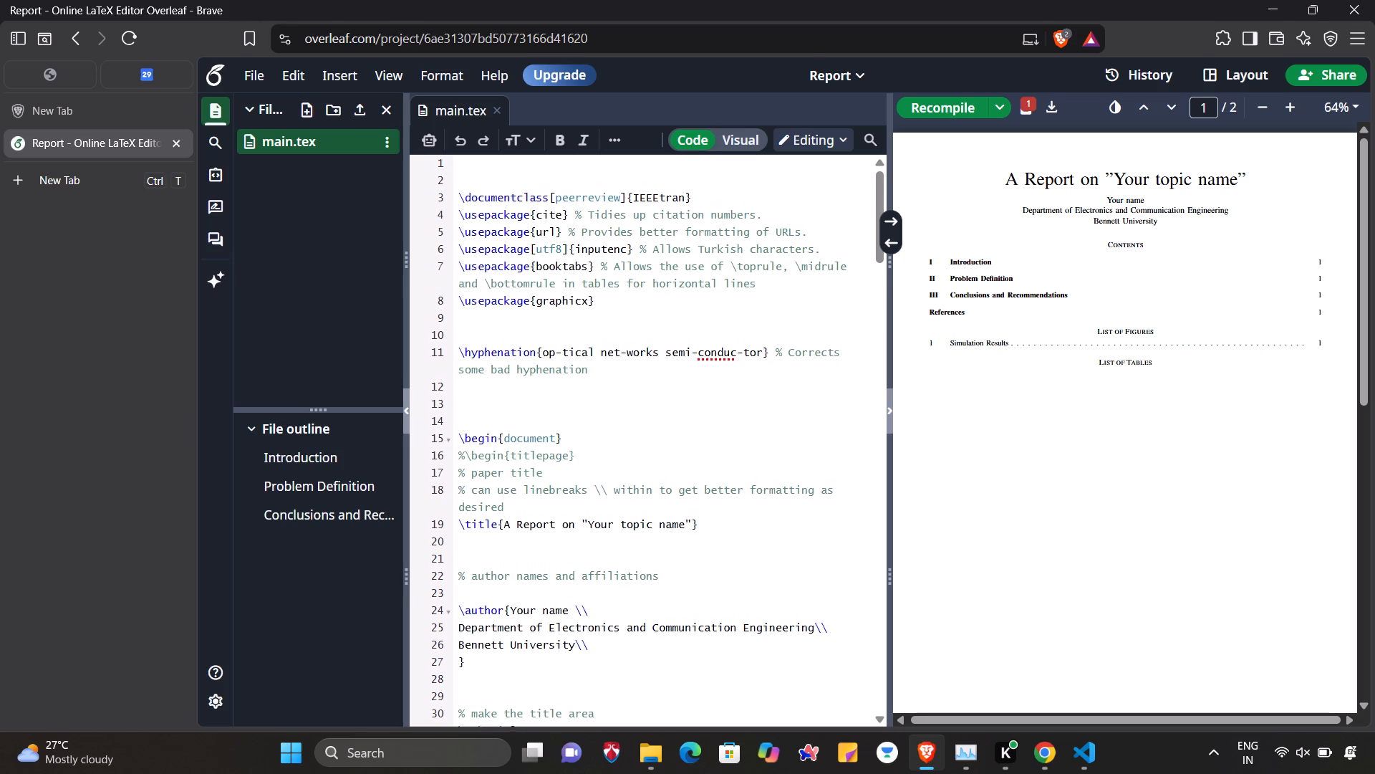
{"action": "scroll", "coordinate": [625, 345], "scroll_direction": "down", "scroll_amount": 1}
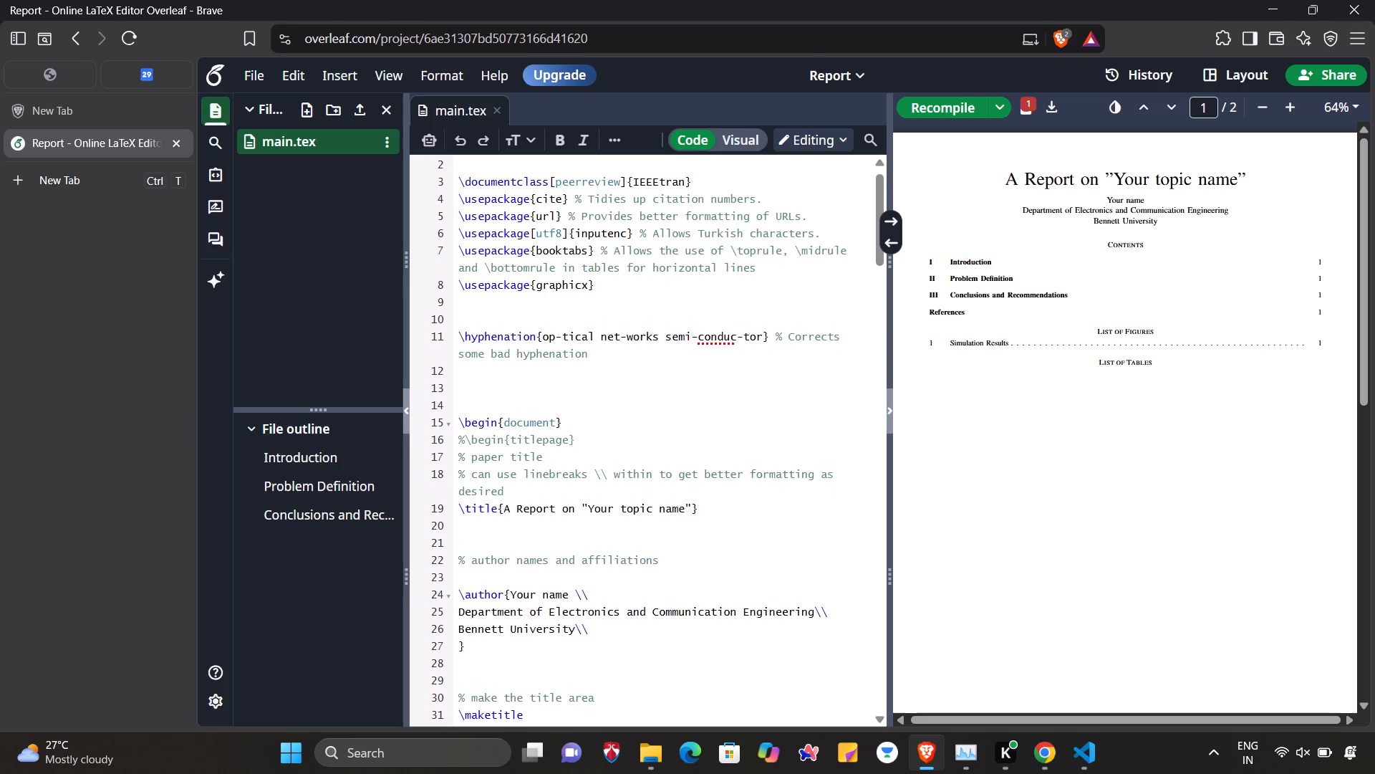
{"action": "scroll", "coordinate": [625, 345], "scroll_direction": "down", "scroll_amount": 1}
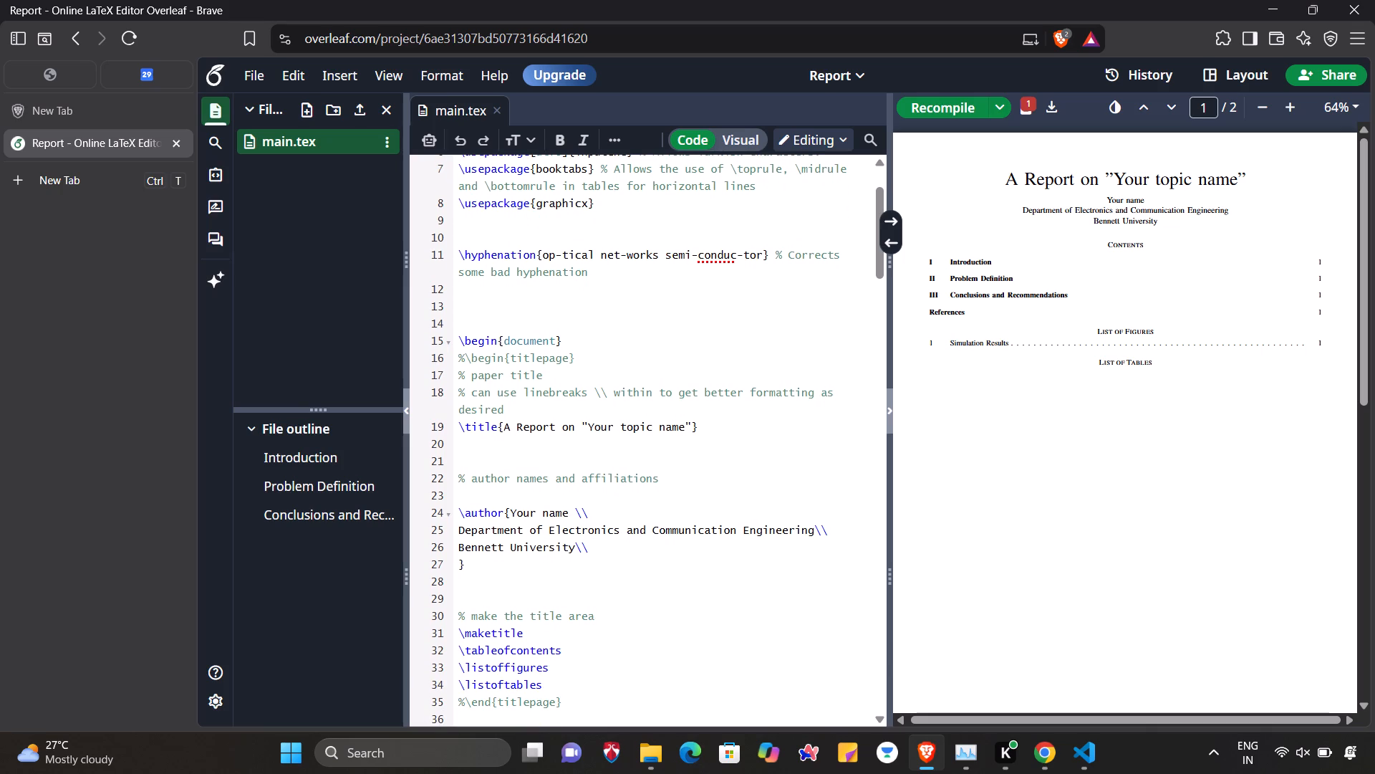
{"action": "left_click_drag", "start_coordinate": [592, 429], "coordinate": [629, 436]}
{"action": "left_click_drag", "start_coordinate": [629, 436], "coordinate": [599, 429]}
{"action": "left_click", "coordinate": [599, 429]}
{"action": "left_click_drag", "start_coordinate": [588, 429], "coordinate": [679, 431]}
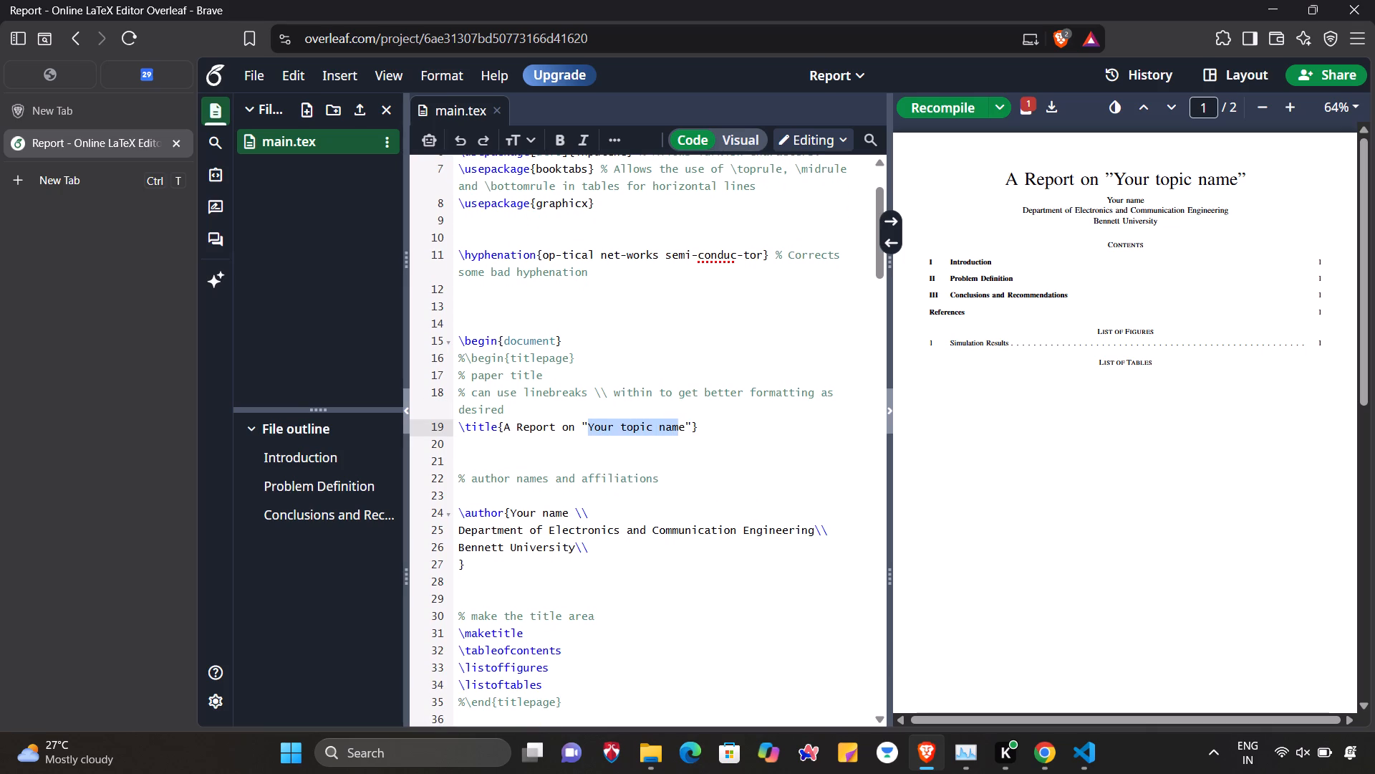
{"action": "left_click_drag", "start_coordinate": [679, 431], "coordinate": [685, 434]}
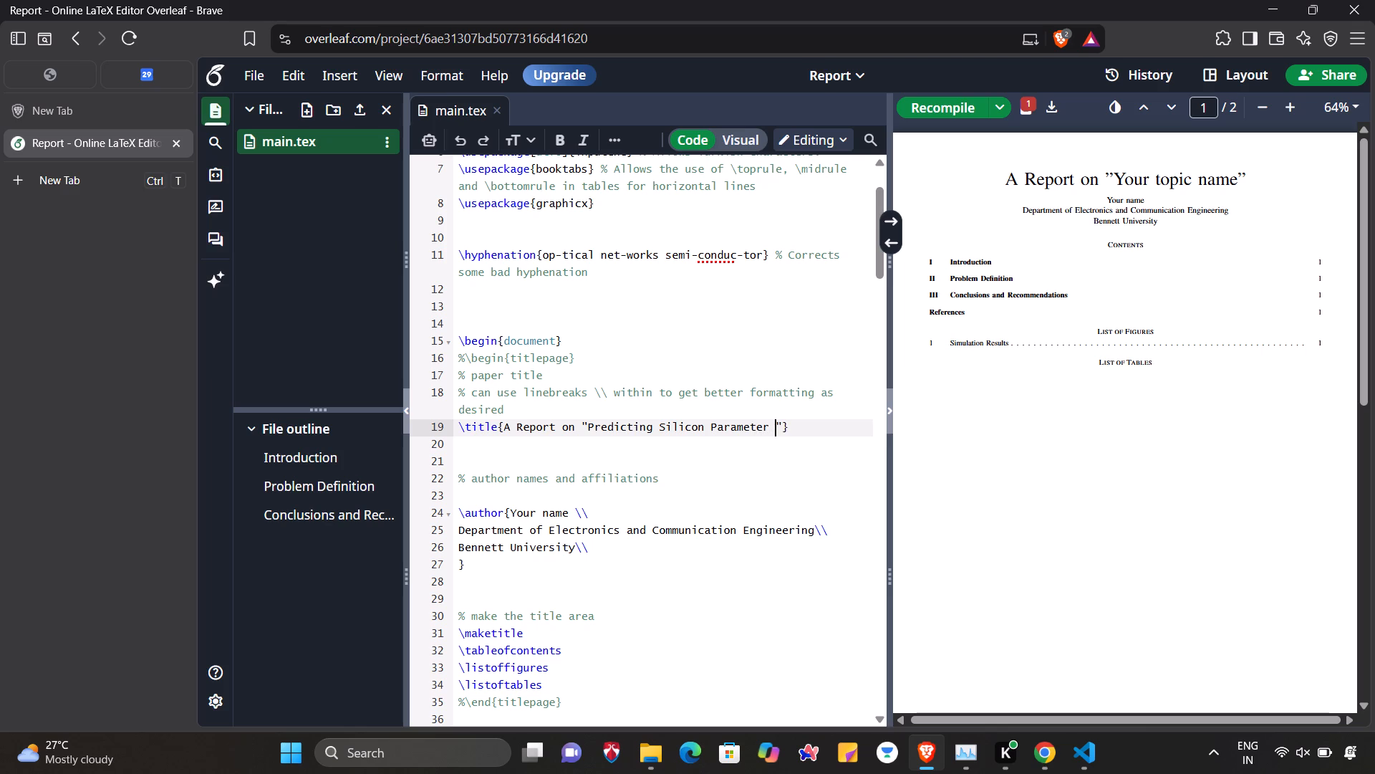
{"action": "key", "text": "v"}
{"action": "type", "text": "ara"}
{"action": "key", "text": "BackSpace"}
{"action": "key", "text": "i"}
{"action": "key", "text": "BackSpace"}
{"action": "key", "text": "a"}
{"action": "key", "text": "BackSpace"}
{"action": "type", "text": "iations using"}
{"action": "key", "text": "space"}
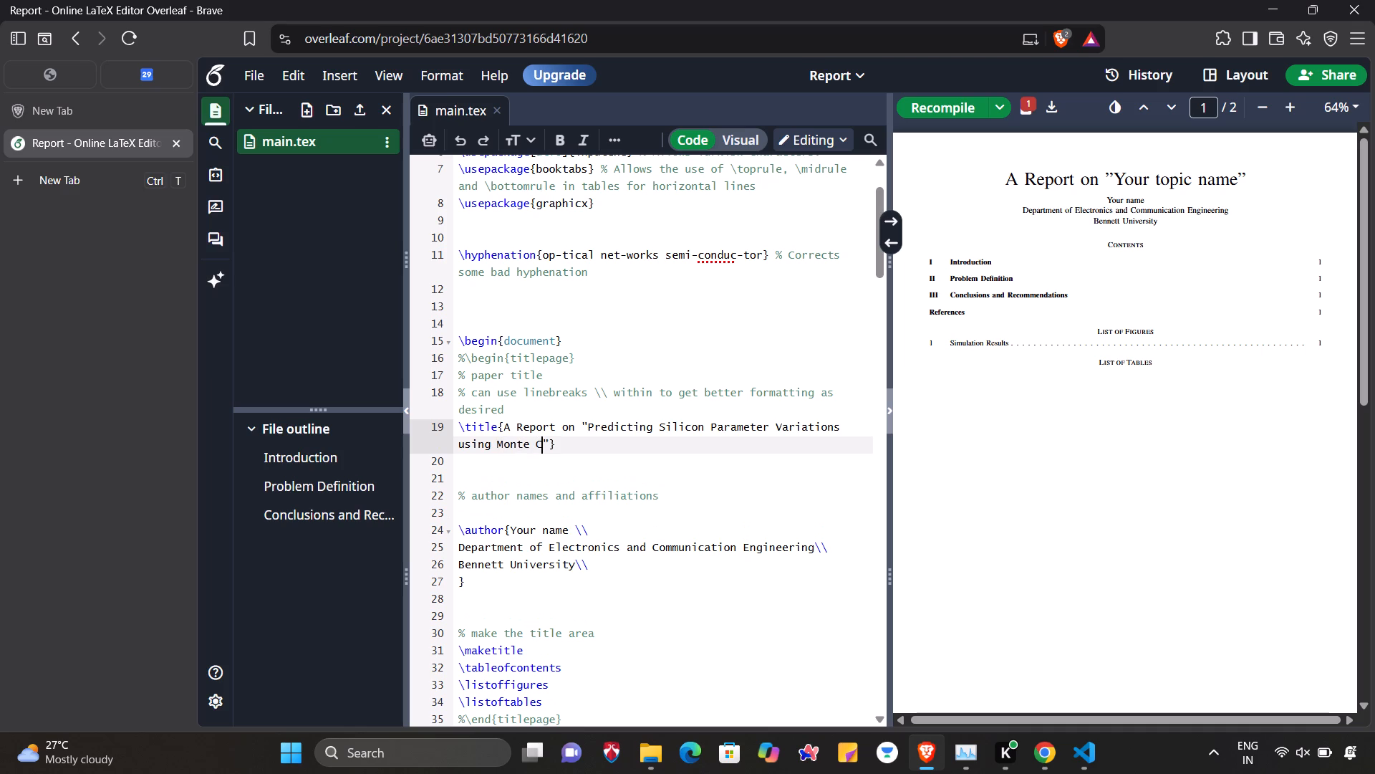
{"action": "type", "text": "arlo"}
Recompile the PDF with the edited report title.
{"action": "left_click", "coordinate": [940, 115]}
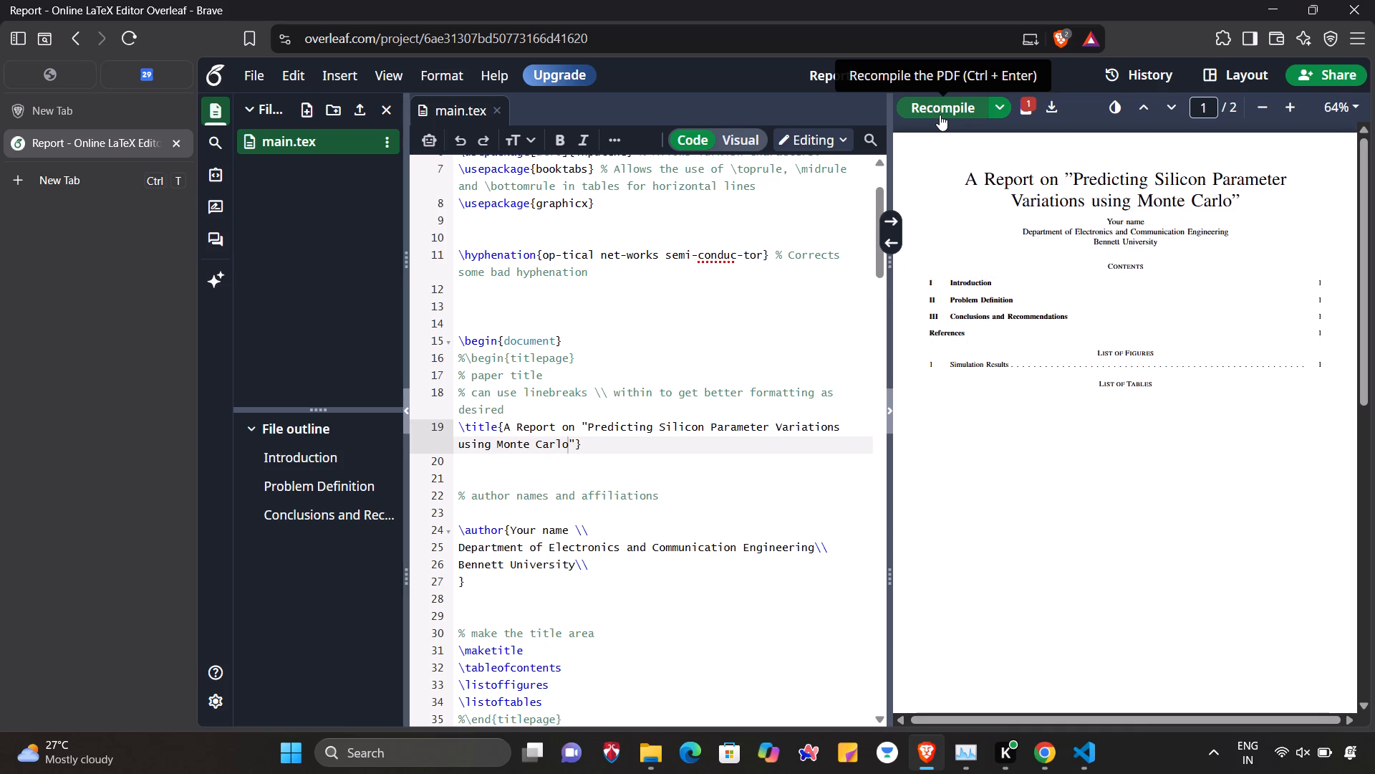
Place the text cursor after the "Your name" placeholder in the author block of main.tex.
{"action": "left_click", "coordinate": [572, 527]}
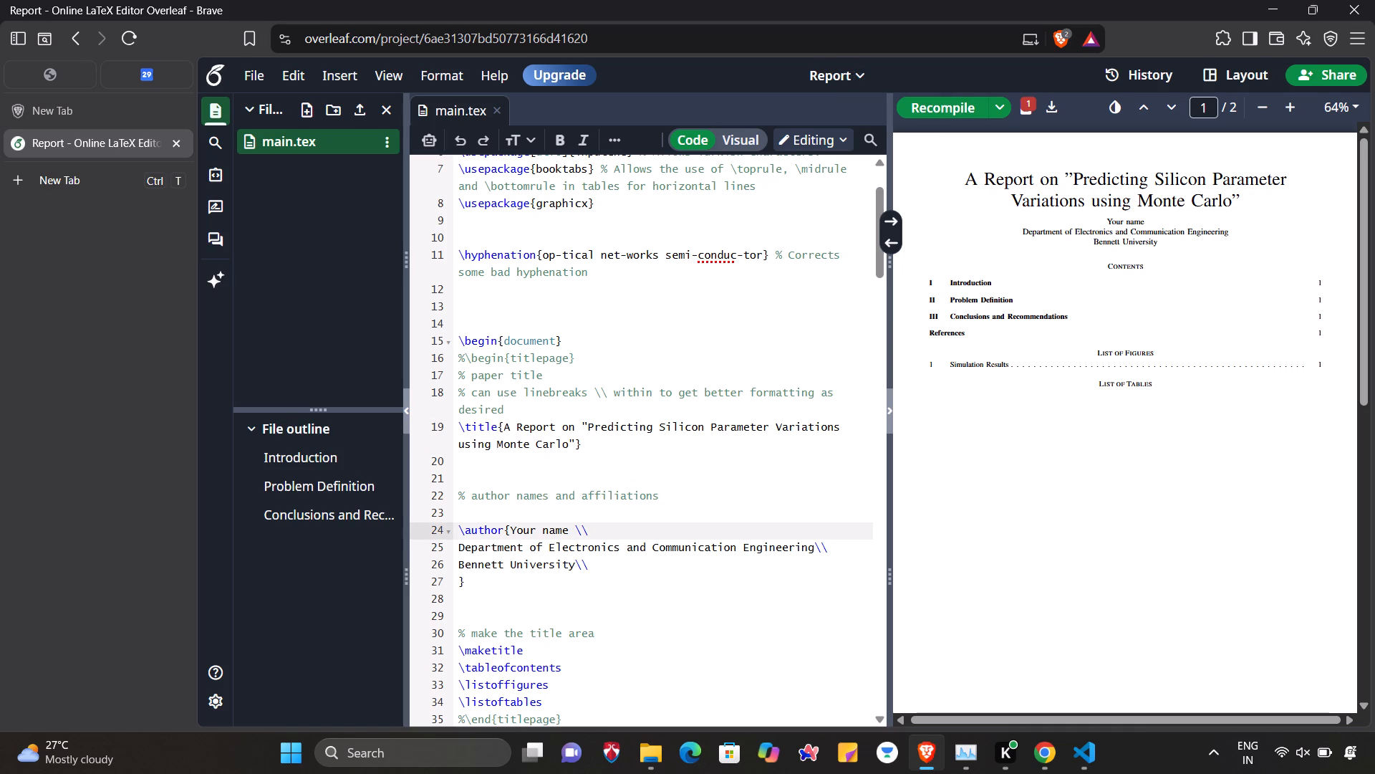
Replace the "Your name" placeholder in the author block of main.tex with the report author's name.
{"action": "left_click", "coordinate": [566, 531]}
{"action": "key", "text": "BackSpace"}
{"action": "key", "text": "BackSpace"}
{"action": "key", "text": "BackSpace"}
{"action": "key", "text": "BackSpace"}
{"action": "key", "text": "BackSpace"}
{"action": "key", "text": "BackSpace"}
{"action": "key", "text": "BackSpace"}
{"action": "key", "text": "BackSpace"}
{"action": "key", "text": "BackSpace"}
Recompile the PDF with the edited author name.
{"action": "left_click", "coordinate": [940, 106]}
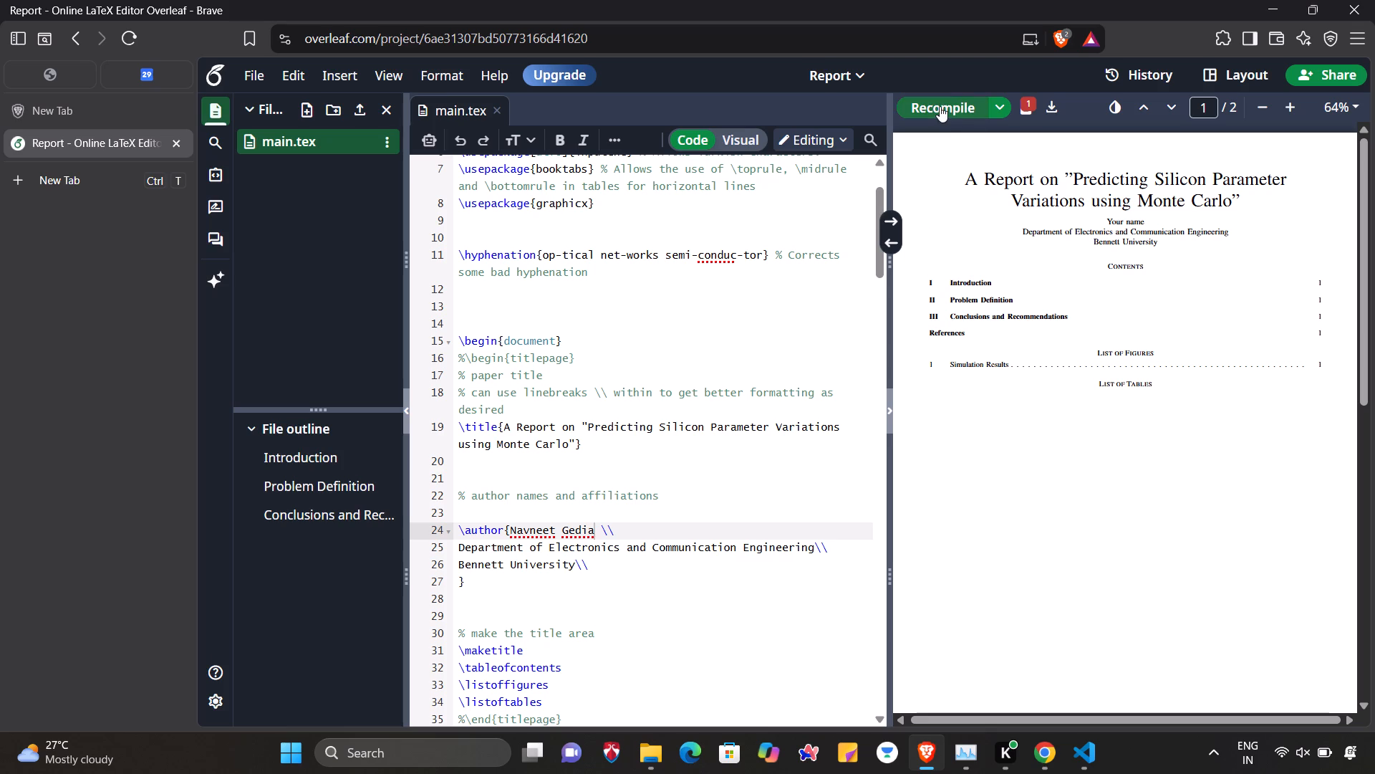
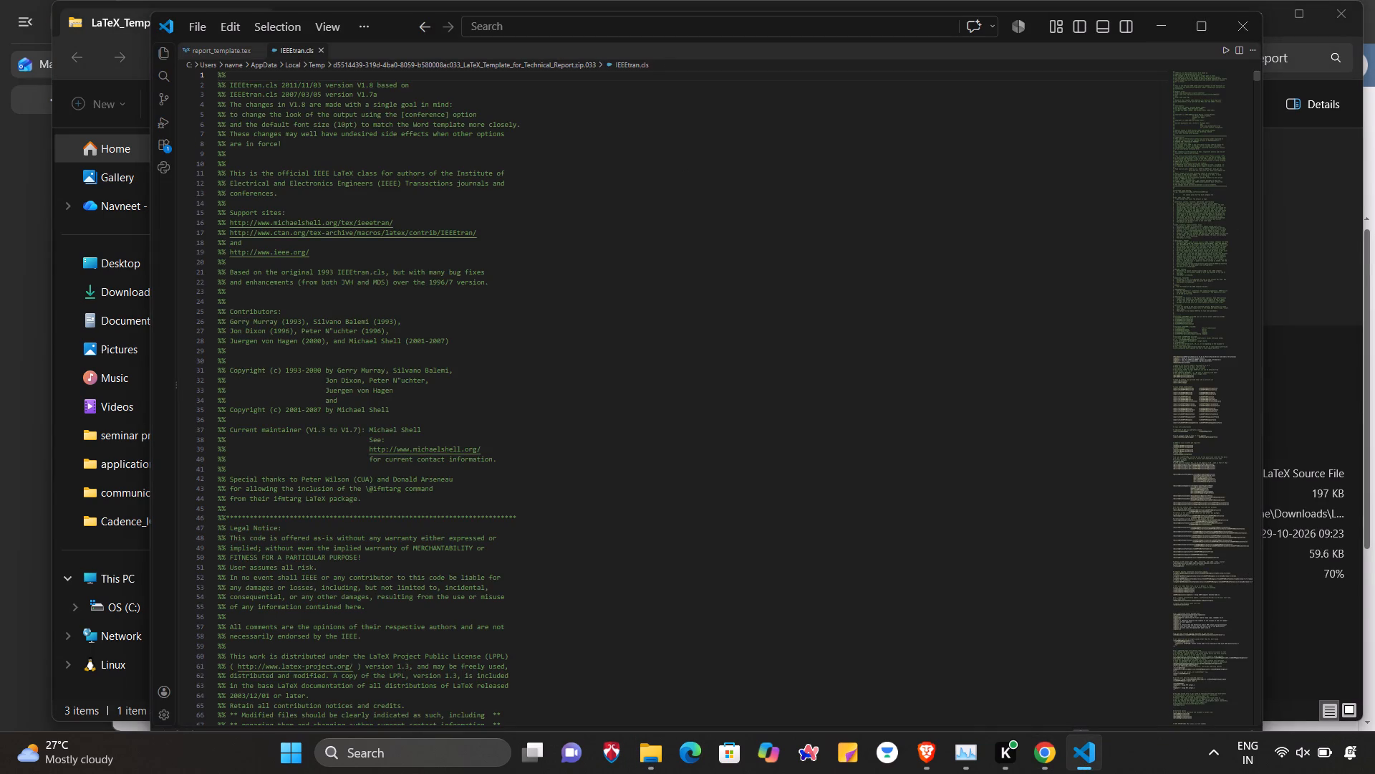
Look through the IEEEtran.cls class file and copy its entire contents to the clipboard.
{"action": "scroll", "coordinate": [682, 168], "scroll_direction": "down", "scroll_amount": 20}
{"action": "scroll", "coordinate": [682, 168], "scroll_direction": "down", "scroll_amount": 2}
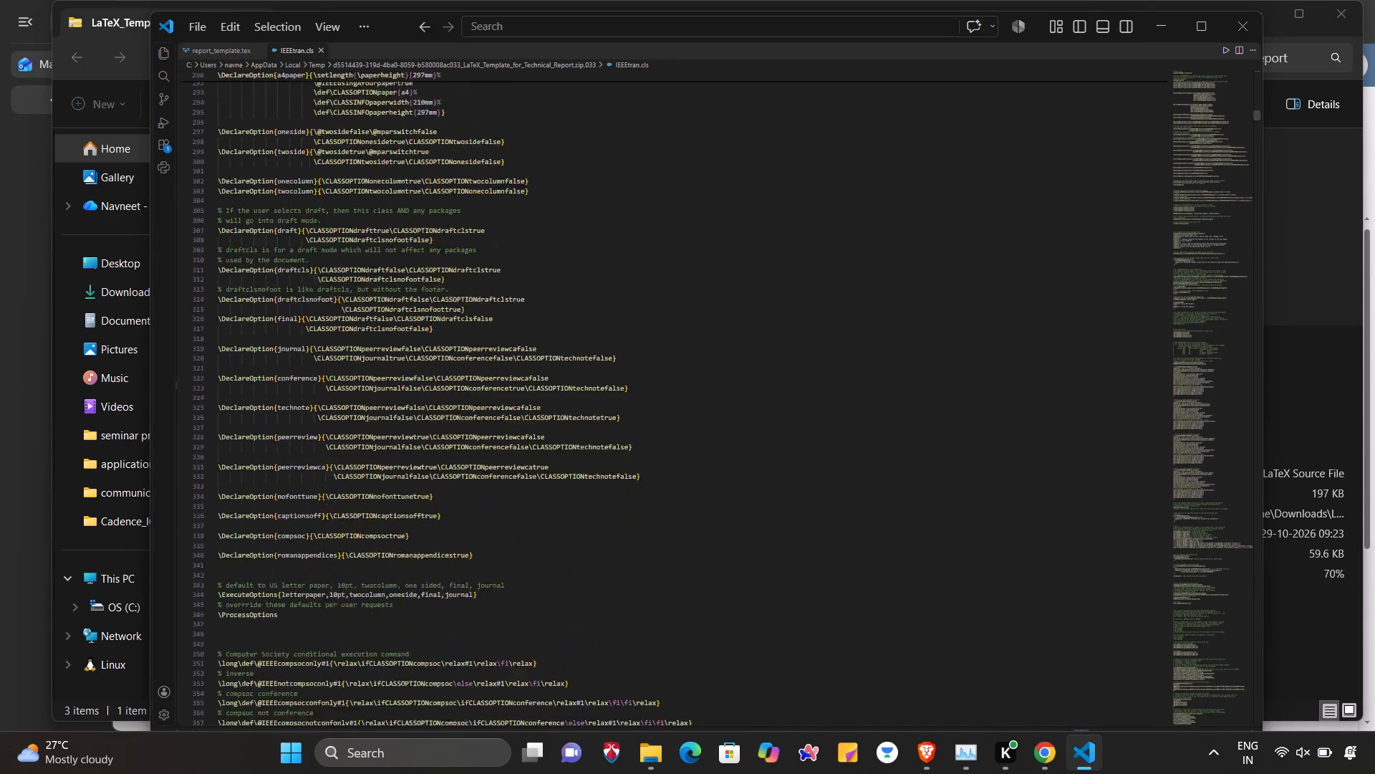
{"action": "scroll", "coordinate": [641, 489], "scroll_direction": "down", "scroll_amount": 20}
{"action": "scroll", "coordinate": [641, 489], "scroll_direction": "down", "scroll_amount": 10}
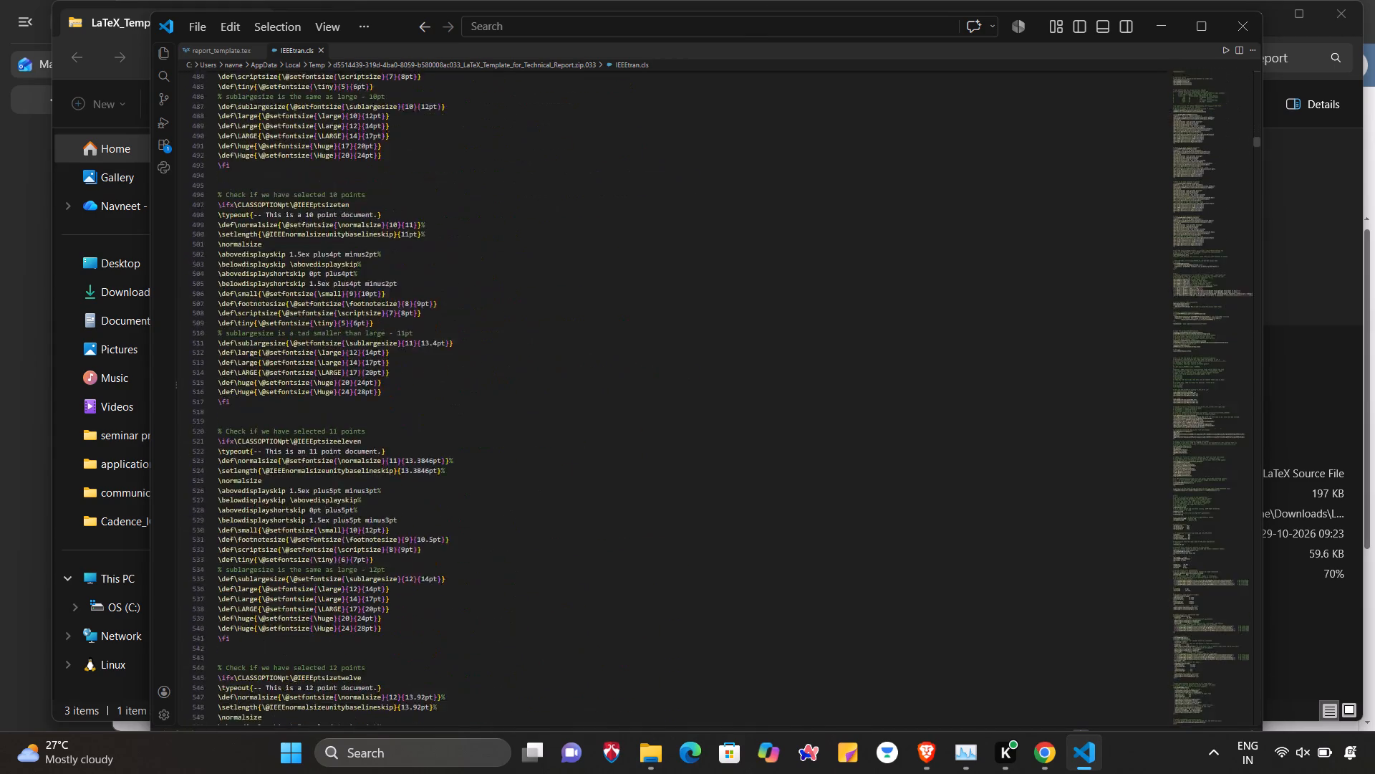
{"action": "scroll", "coordinate": [641, 489], "scroll_direction": "down", "scroll_amount": 14}
{"action": "scroll", "coordinate": [932, 530], "scroll_direction": "down", "scroll_amount": 17}
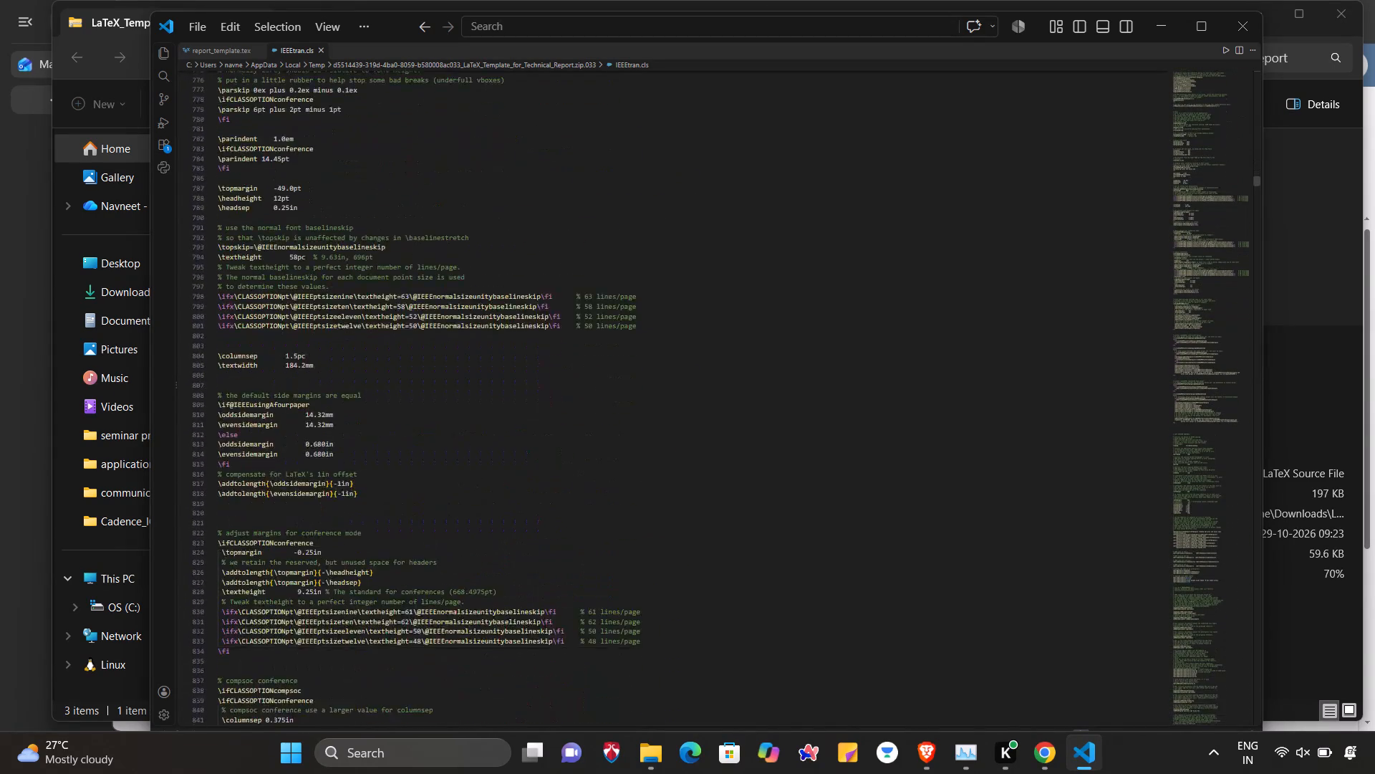
{"action": "scroll", "coordinate": [932, 530], "scroll_direction": "down", "scroll_amount": 20}
{"action": "scroll", "coordinate": [932, 530], "scroll_direction": "down", "scroll_amount": 20}
{"action": "scroll", "coordinate": [932, 530], "scroll_direction": "down", "scroll_amount": 5}
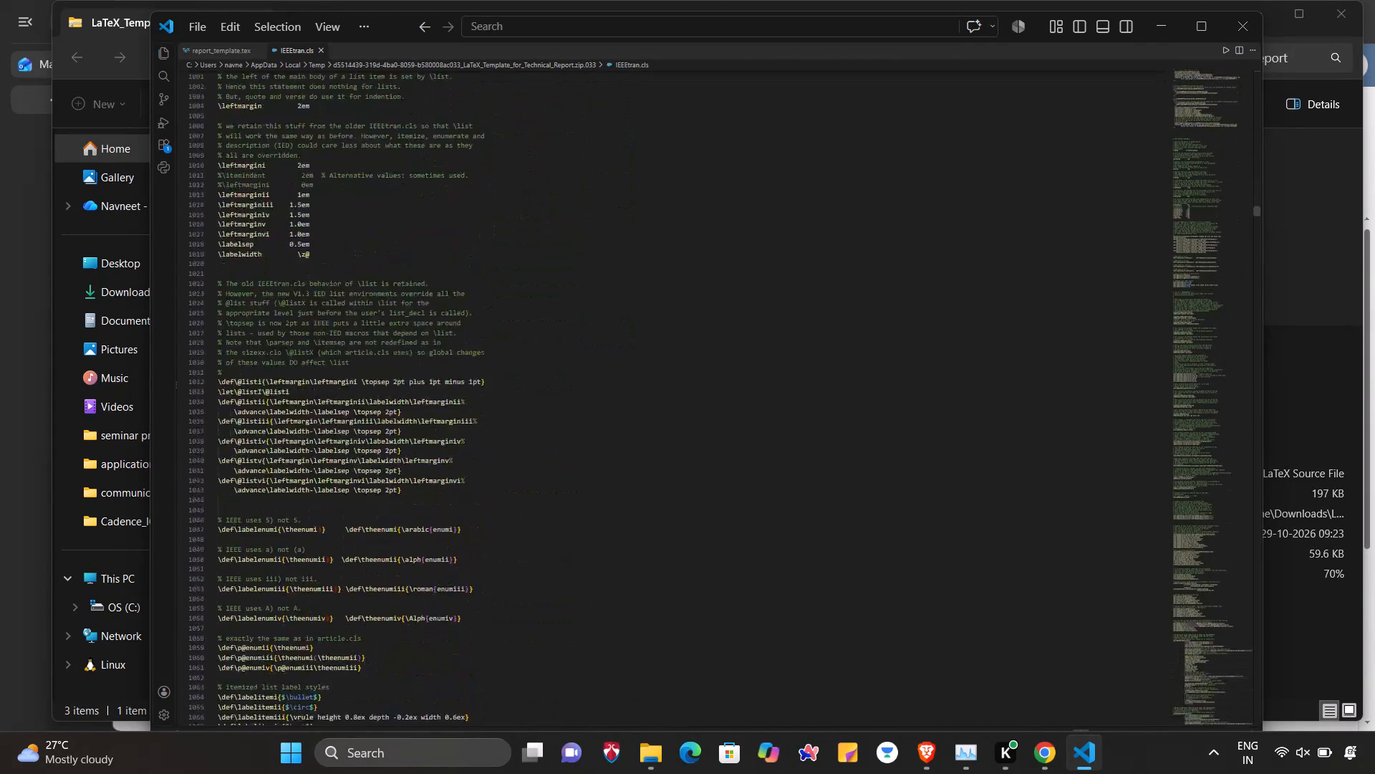
{"action": "scroll", "coordinate": [932, 530], "scroll_direction": "down", "scroll_amount": 7}
{"action": "left_click", "coordinate": [760, 450]}
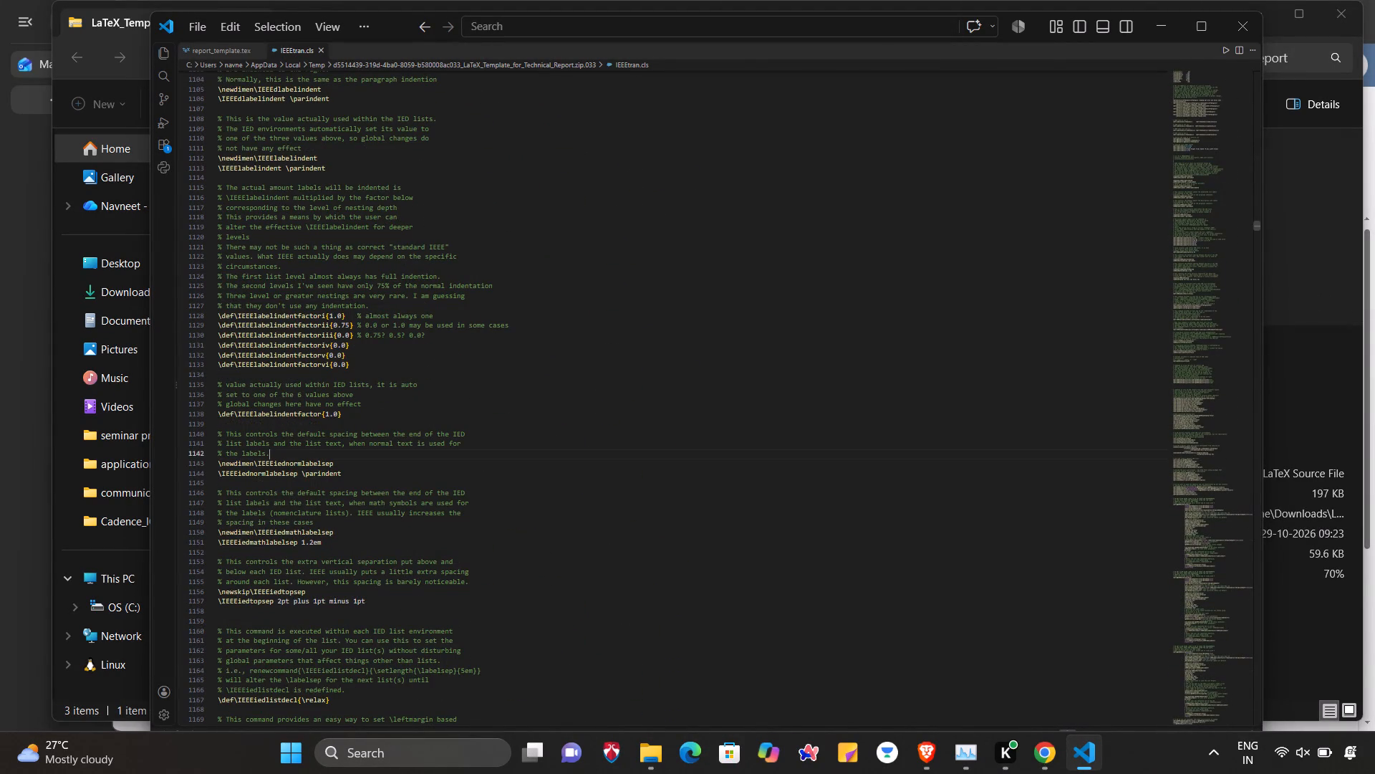
{"action": "key", "text": "ctrl+a"}
{"action": "key", "text": "ctrl+c"}
{"action": "scroll", "coordinate": [768, 451], "scroll_direction": "down", "scroll_amount": 8}
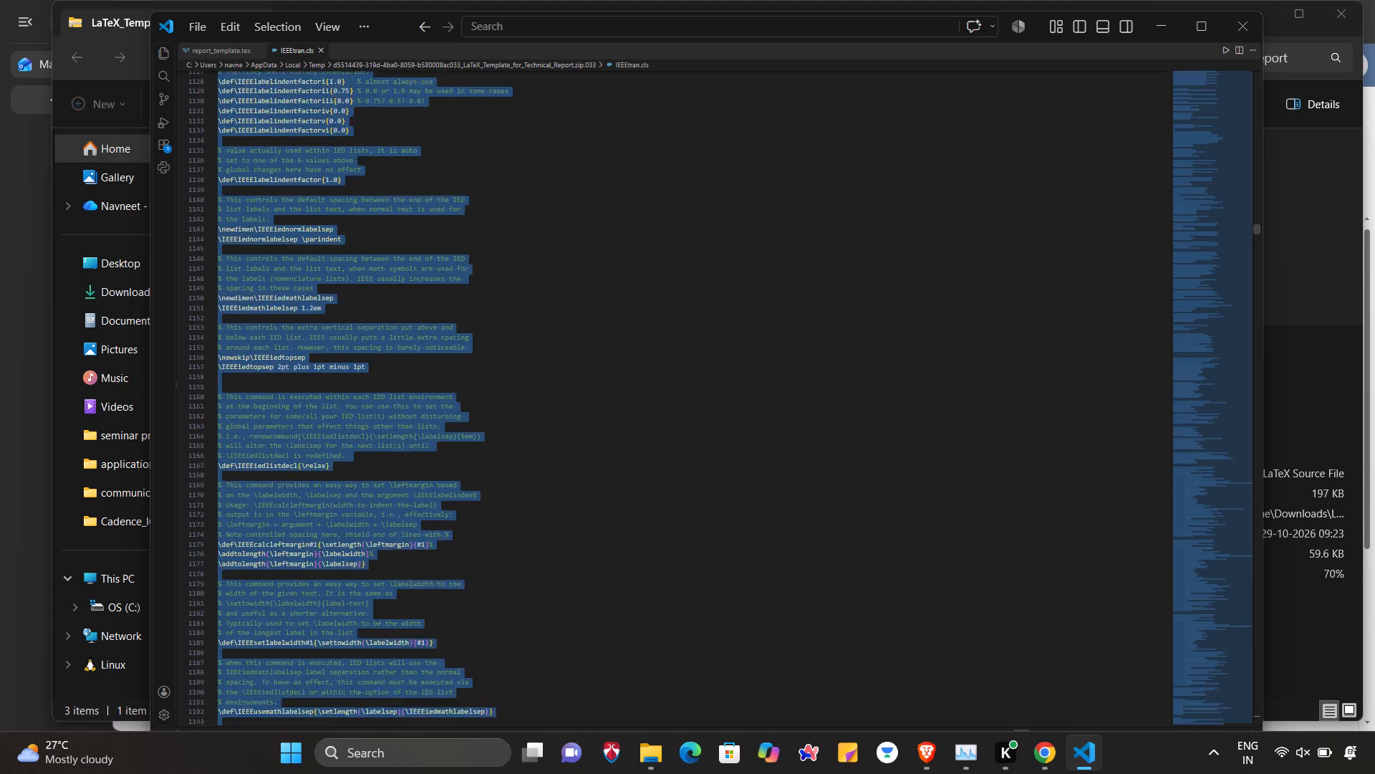
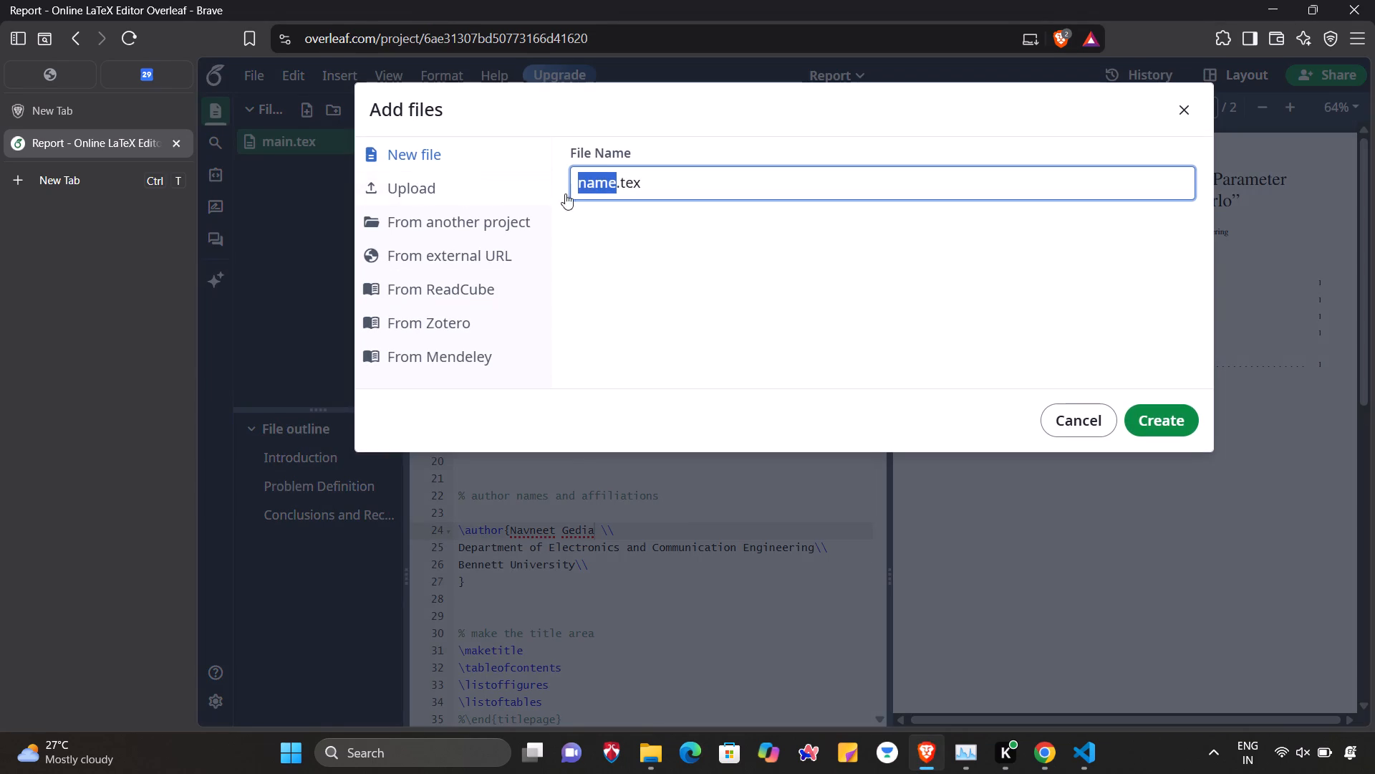
Replace the default name.tex file name and create the new project file as IEEEtran.cls.
{"action": "left_click", "coordinate": [625, 194]}
{"action": "left_click", "coordinate": [650, 194]}
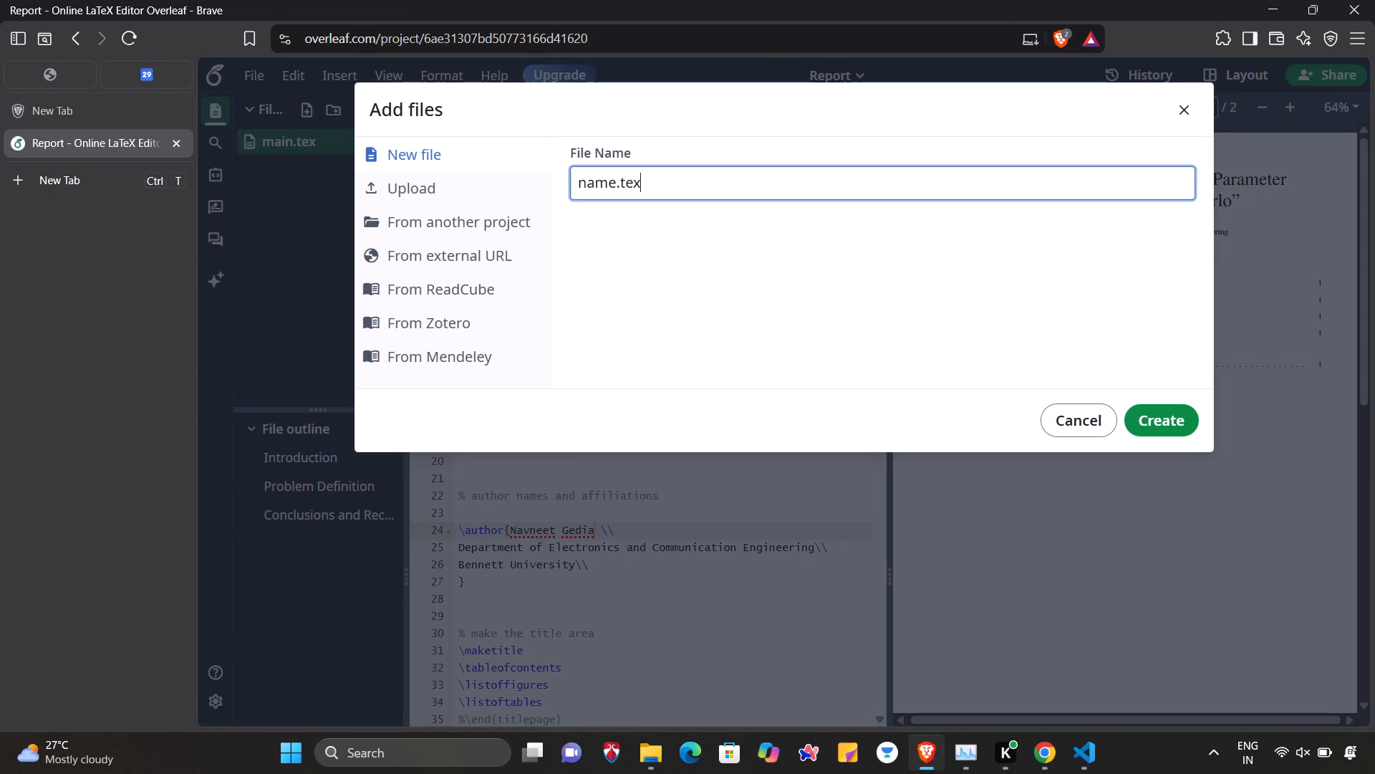
{"action": "key", "text": "BackSpace"}
{"action": "key", "text": "BackSpace"}
{"action": "key", "text": "BackSpace"}
{"action": "key", "text": "BackSpace"}
{"action": "key", "text": "BackSpace"}
{"action": "key", "text": "BackSpace"}
{"action": "key", "text": "BackSpace"}
{"action": "key", "text": "BackSpace"}
{"action": "key", "text": "BackSpace"}
{"action": "key", "text": "BackSpace"}
{"action": "key", "text": "BackSpace"}
{"action": "key", "text": "BackSpace"}
{"action": "key", "text": "BackSpace"}
{"action": "key", "text": "BackSpace"}
{"action": "key", "text": "BackSpace"}
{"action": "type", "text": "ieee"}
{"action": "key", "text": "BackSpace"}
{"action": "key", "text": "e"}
Create a new project file named IEEEtran.cls.
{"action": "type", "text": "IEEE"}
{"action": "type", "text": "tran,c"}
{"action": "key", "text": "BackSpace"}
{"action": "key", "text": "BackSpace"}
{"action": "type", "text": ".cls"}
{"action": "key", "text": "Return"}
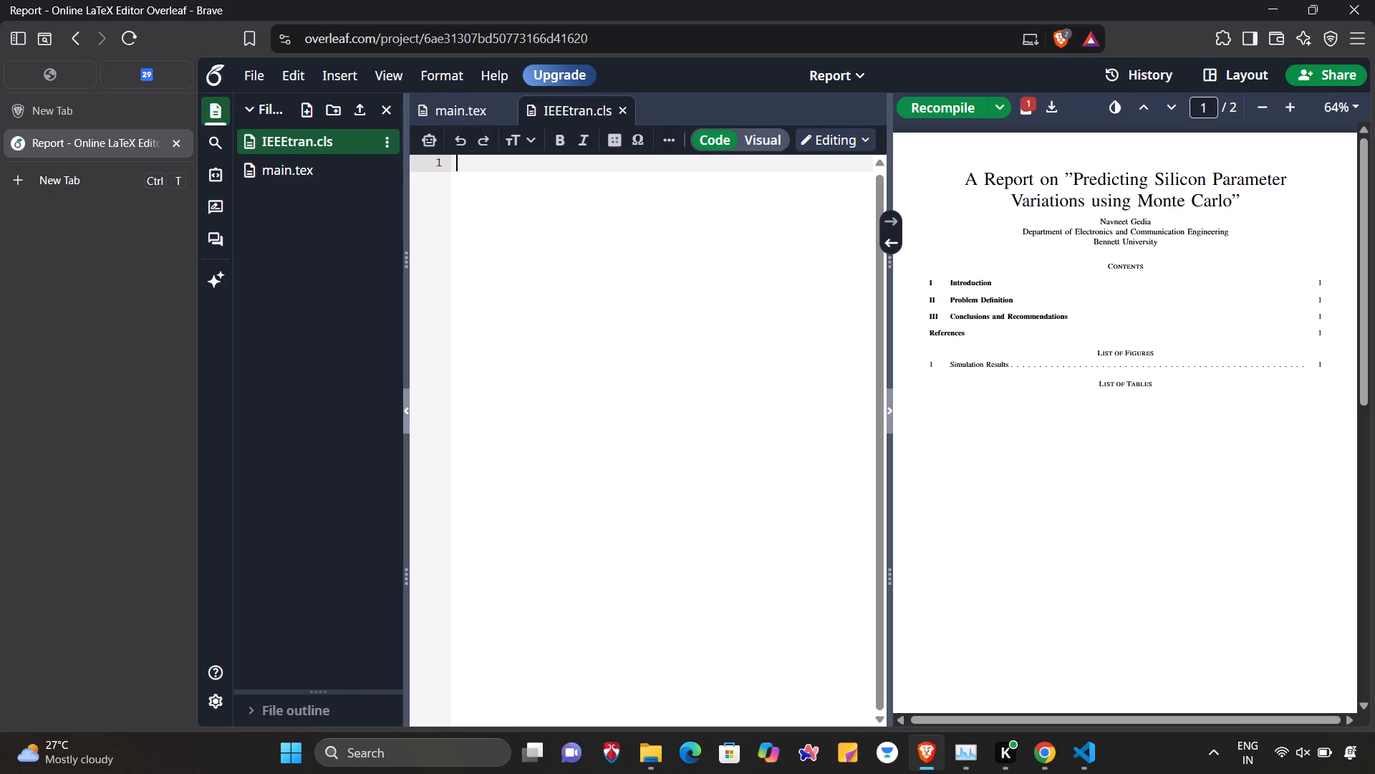
Paste the copied IEEEtran class code into the empty IEEEtran.cls file.
{"action": "left_click", "coordinate": [571, 280]}
{"action": "key", "text": "ctrl+v"}
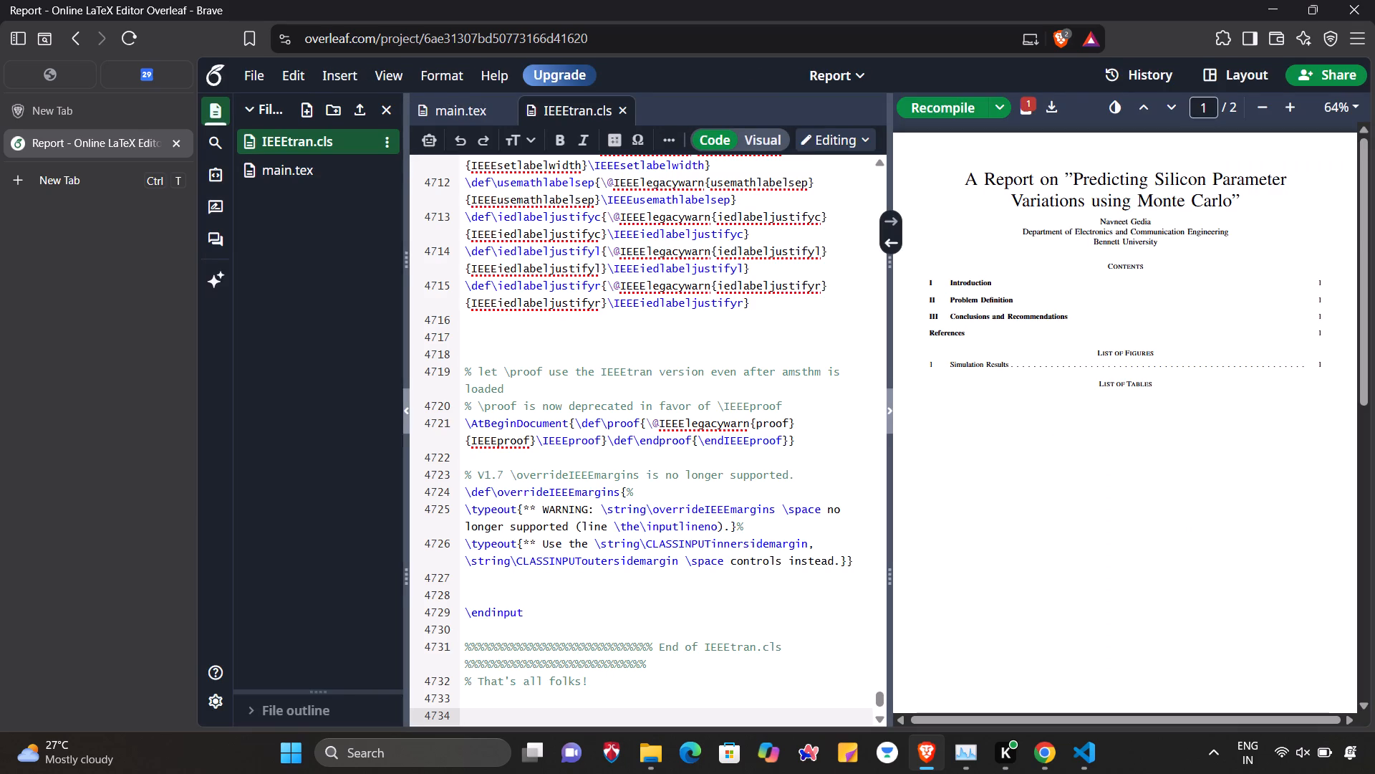
Recompile the report PDF with the filled IEEEtran.cls file in the project.
{"action": "left_click", "coordinate": [333, 173]}
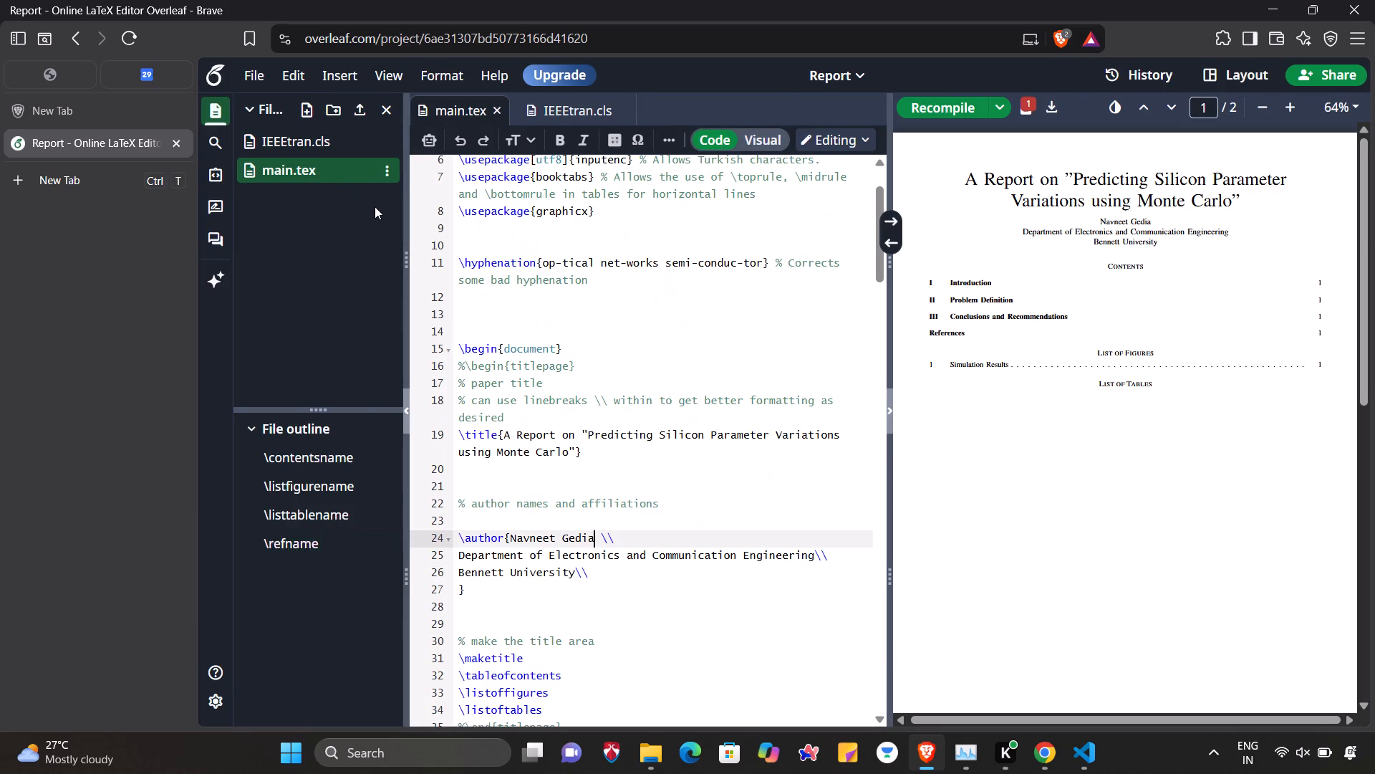
{"action": "left_click", "coordinate": [350, 156]}
{"action": "left_click", "coordinate": [344, 142]}
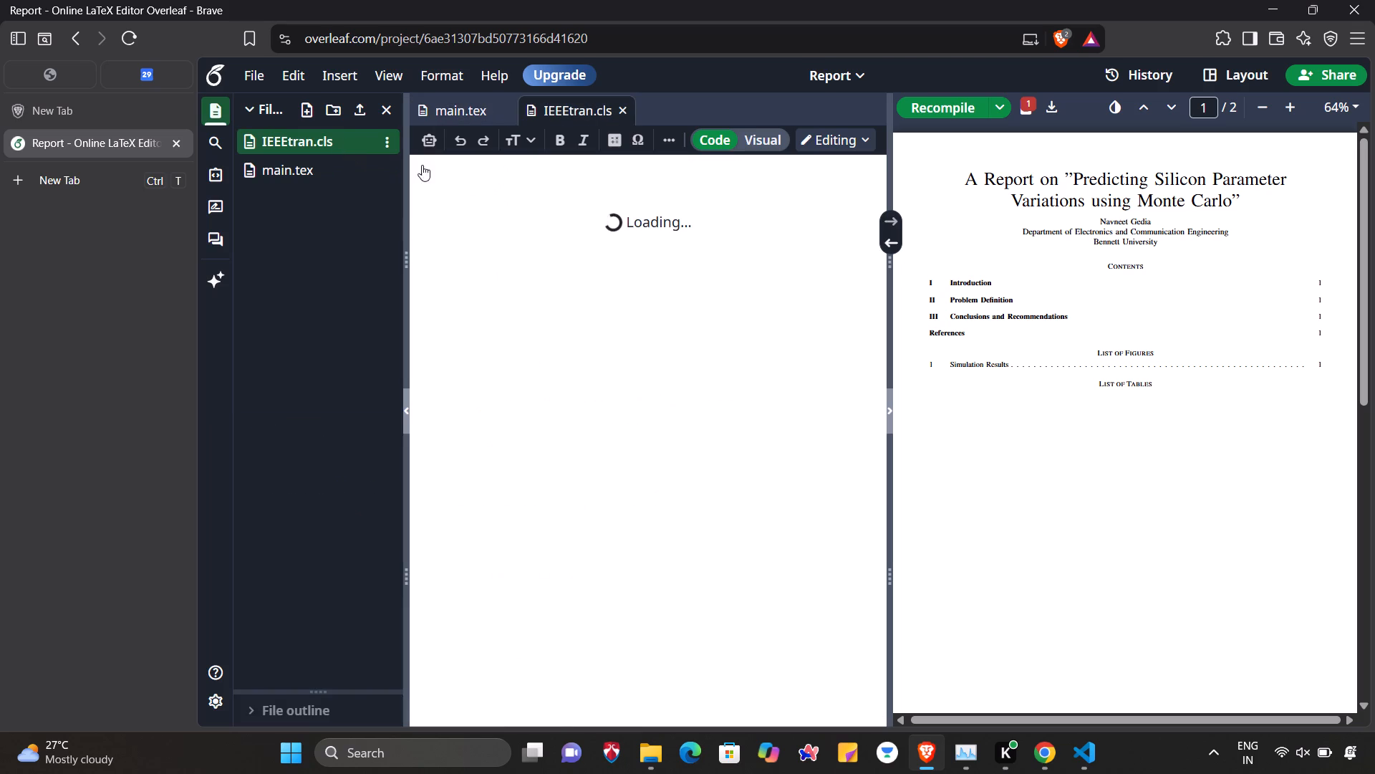
{"action": "left_click", "coordinate": [962, 97]}
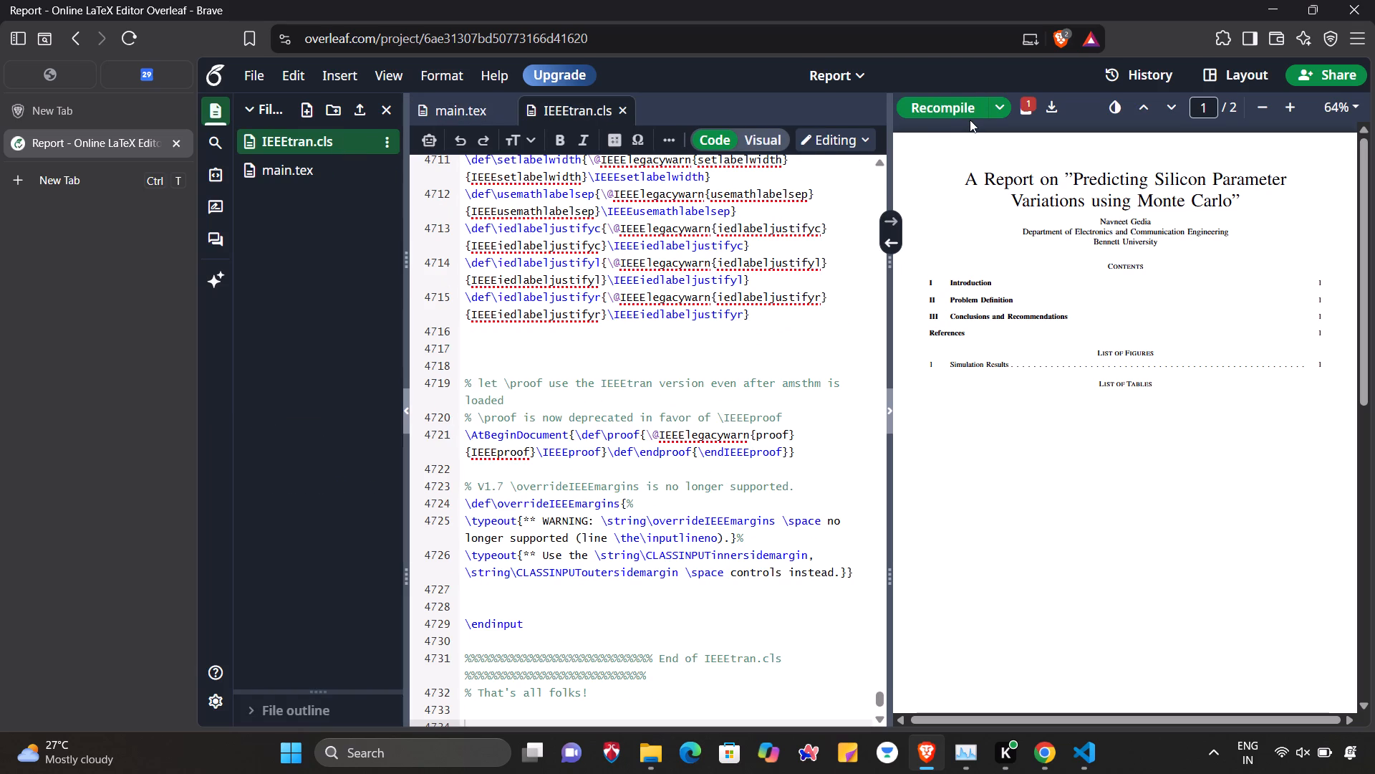
Return to main.tex and examine both pages of the recompiled report preview.
{"action": "left_click", "coordinate": [308, 160]}
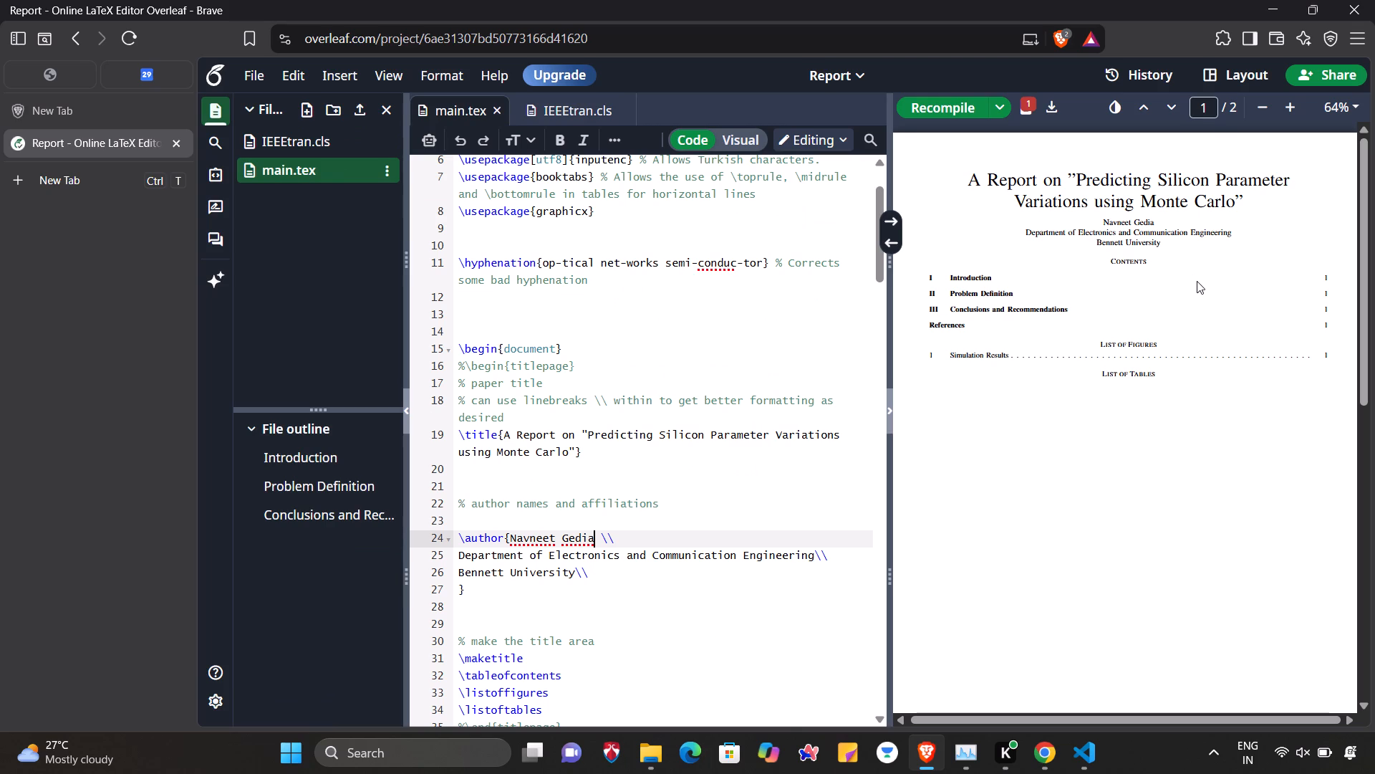
{"action": "scroll", "coordinate": [1197, 281], "scroll_direction": "down", "scroll_amount": 6}
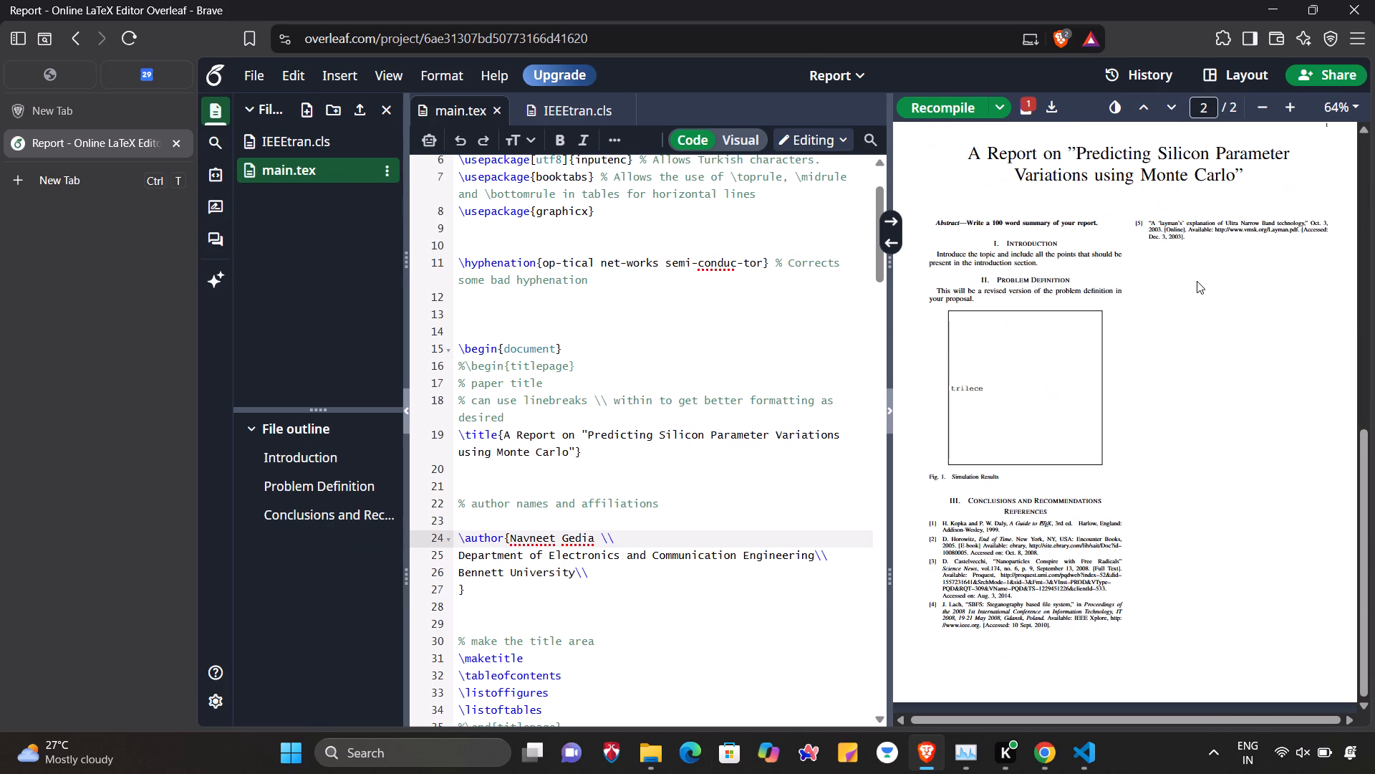
{"action": "scroll", "coordinate": [1059, 297], "scroll_direction": "up", "scroll_amount": 7}
{"action": "scroll", "coordinate": [1059, 297], "scroll_direction": "down", "scroll_amount": 6}
{"action": "scroll", "coordinate": [1059, 297], "scroll_direction": "up", "scroll_amount": 10}
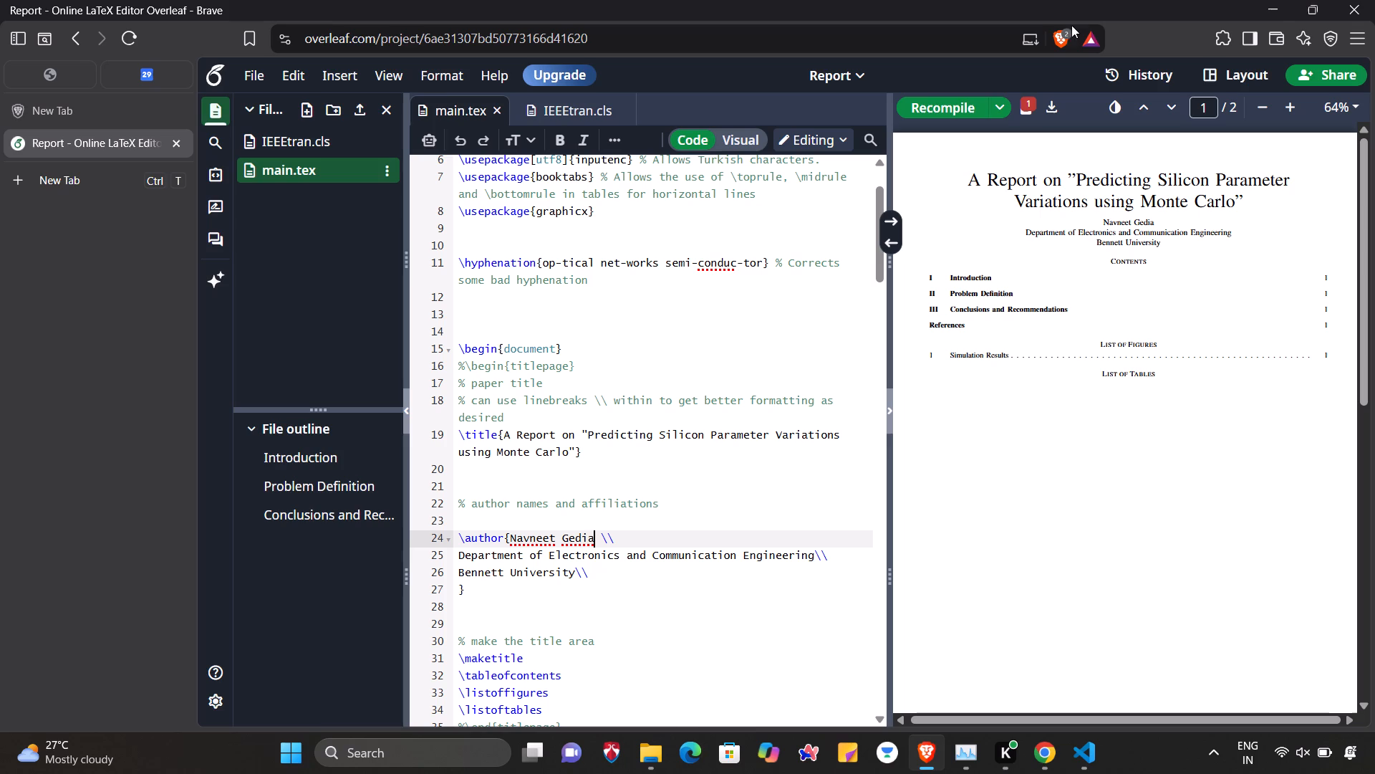
Open the upload option for adding files from the computer to the project.
{"action": "right_click", "coordinate": [352, 247]}
{"action": "left_click", "coordinate": [306, 113]}
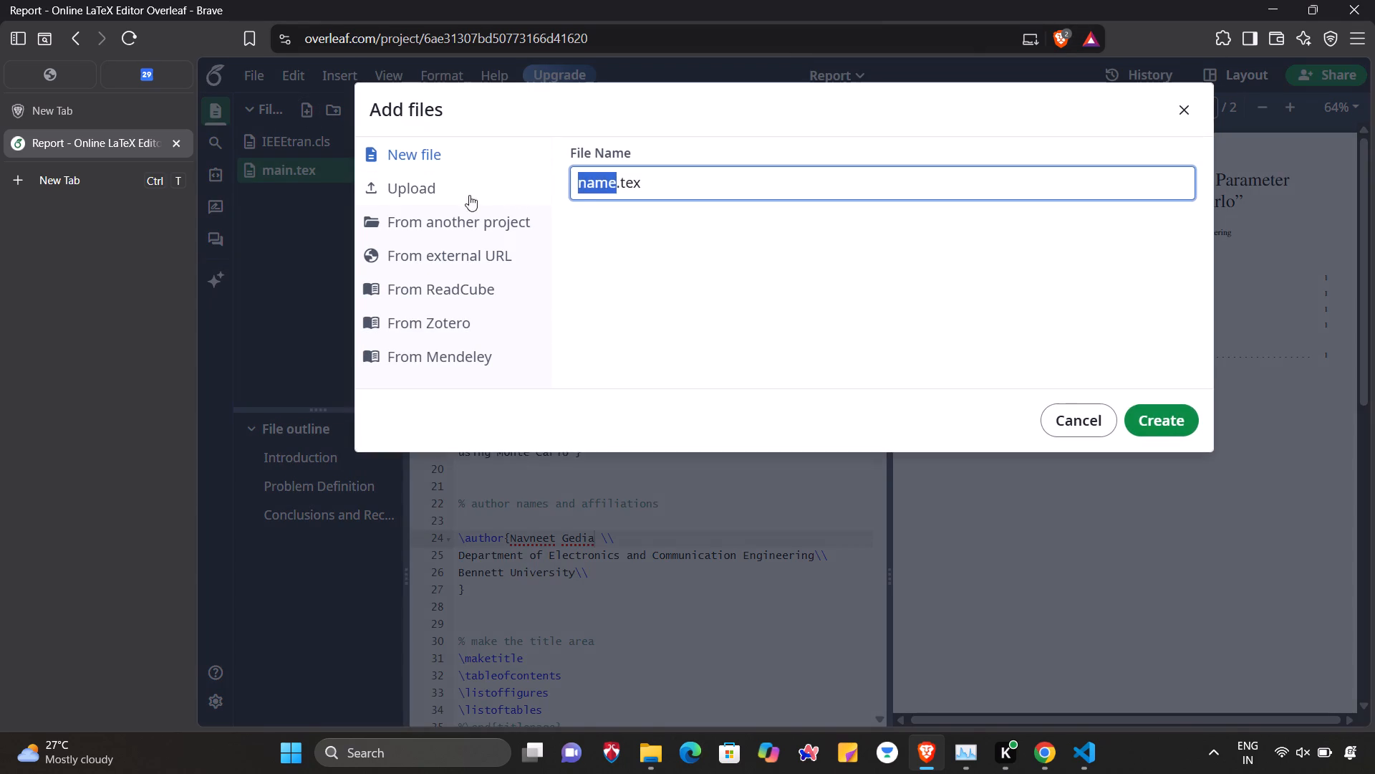
{"action": "left_click", "coordinate": [439, 197]}
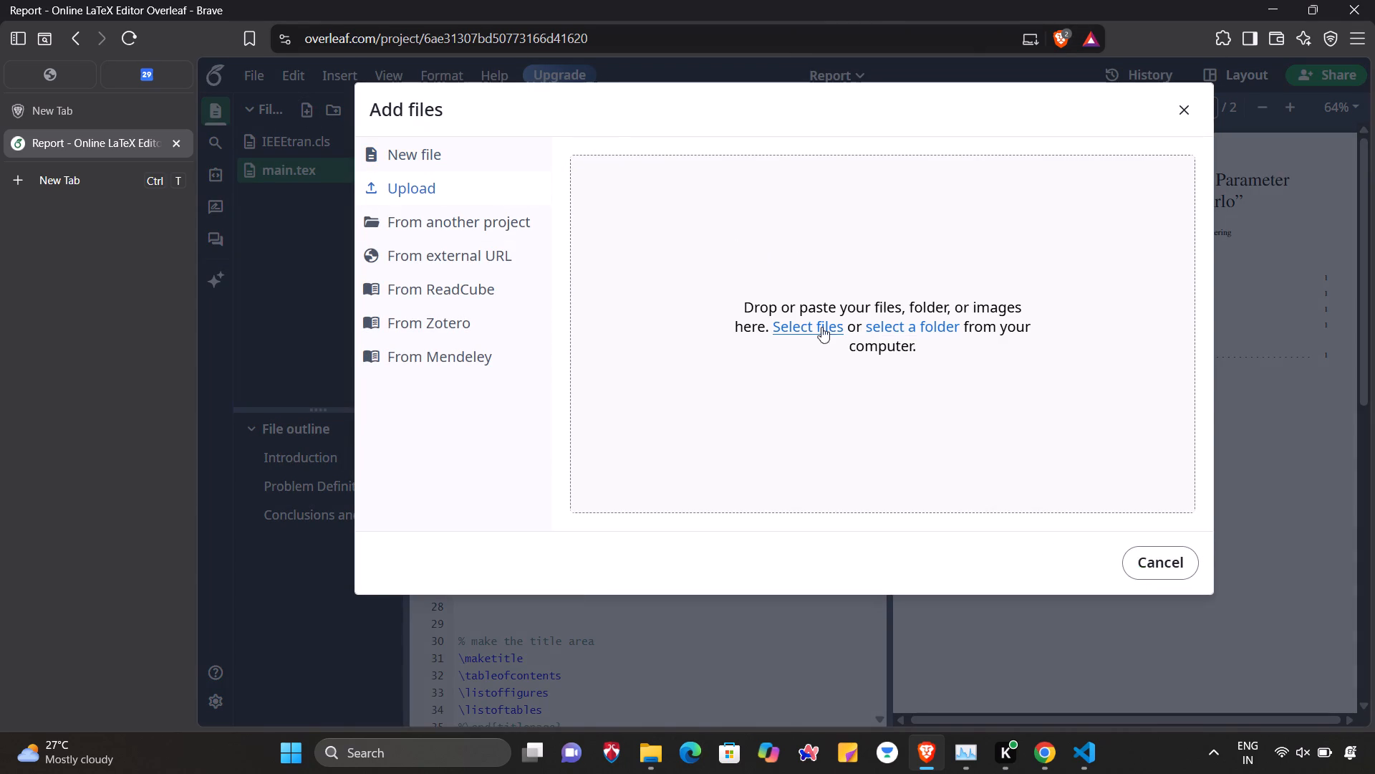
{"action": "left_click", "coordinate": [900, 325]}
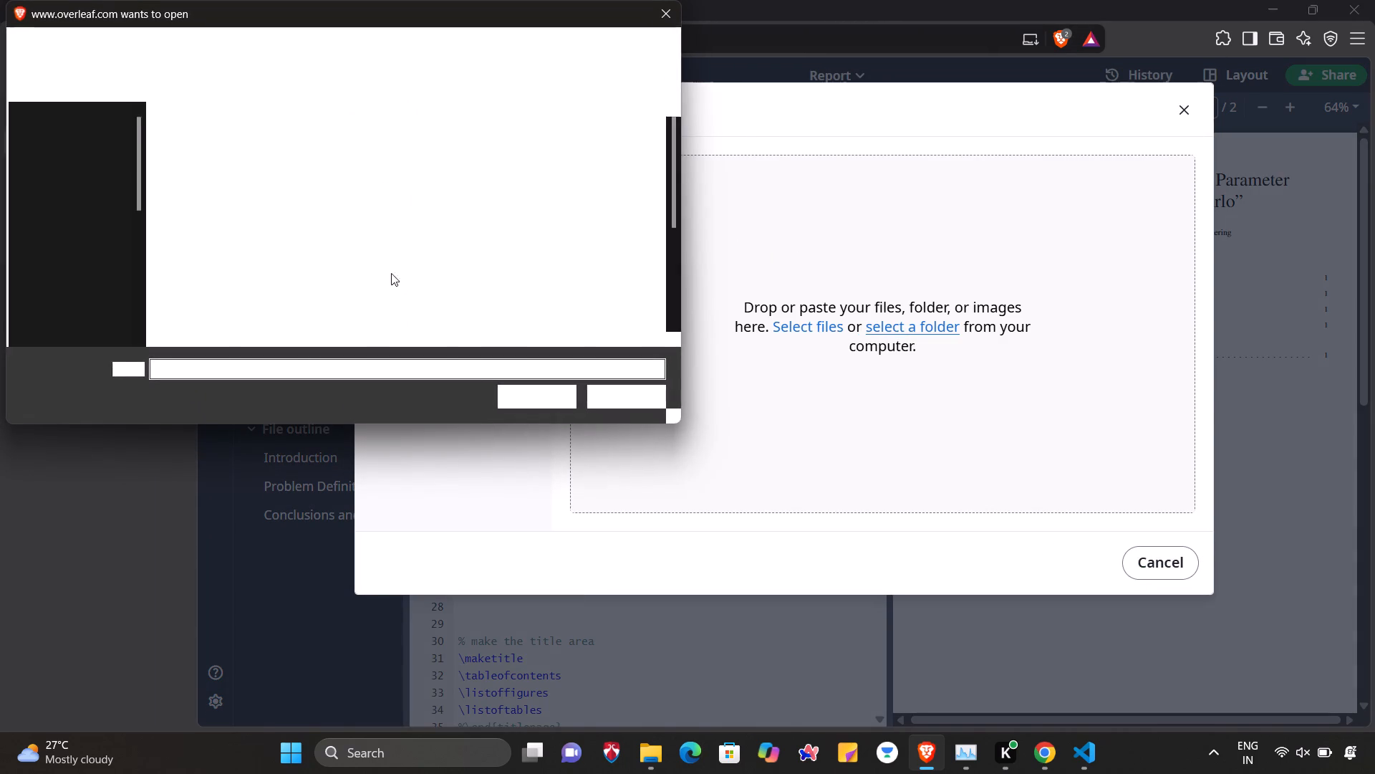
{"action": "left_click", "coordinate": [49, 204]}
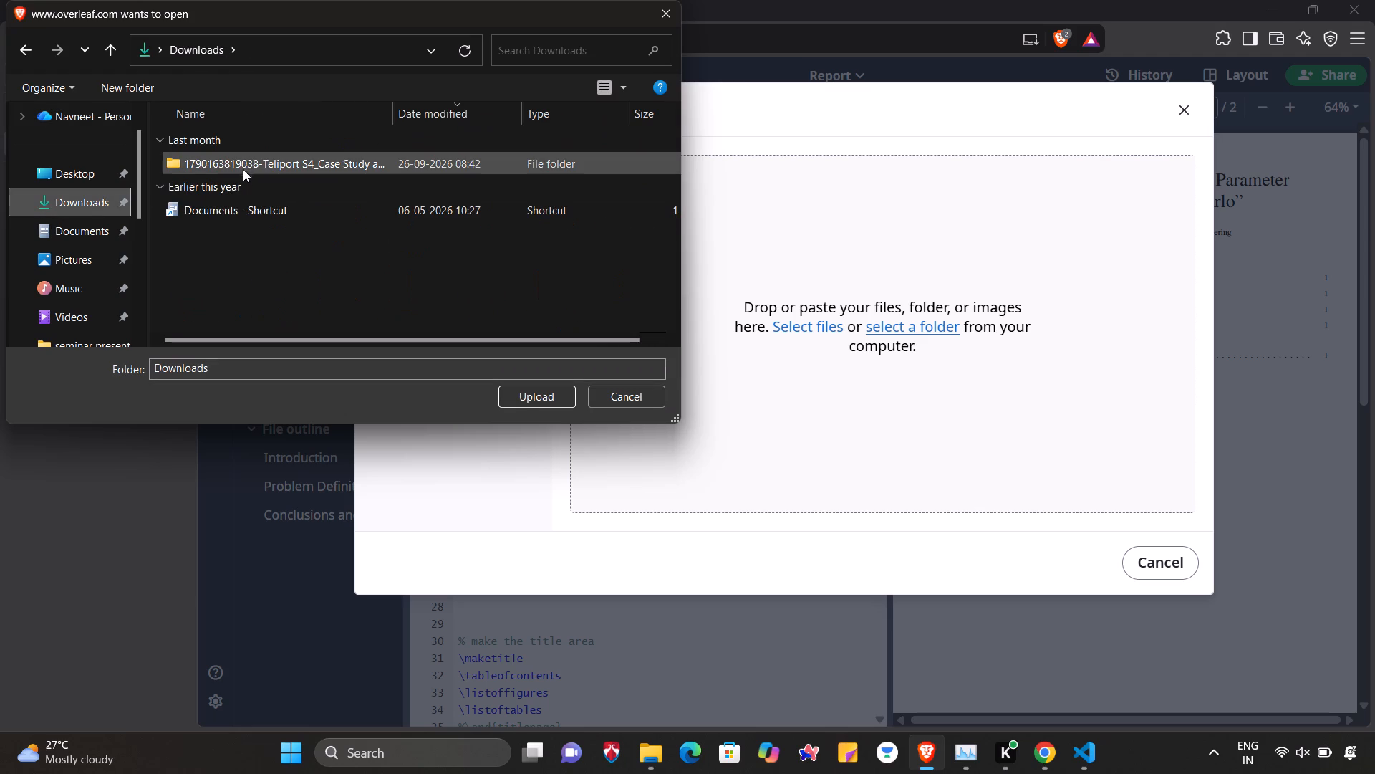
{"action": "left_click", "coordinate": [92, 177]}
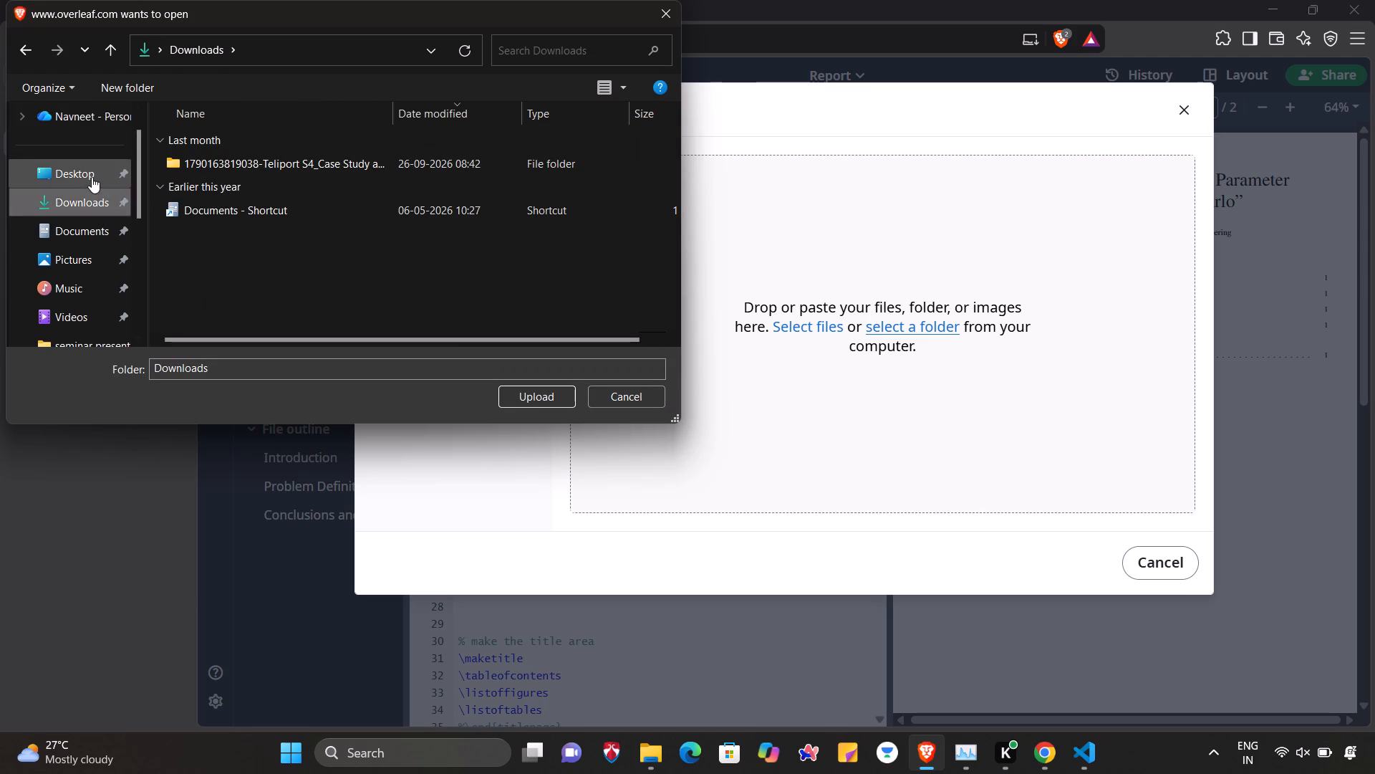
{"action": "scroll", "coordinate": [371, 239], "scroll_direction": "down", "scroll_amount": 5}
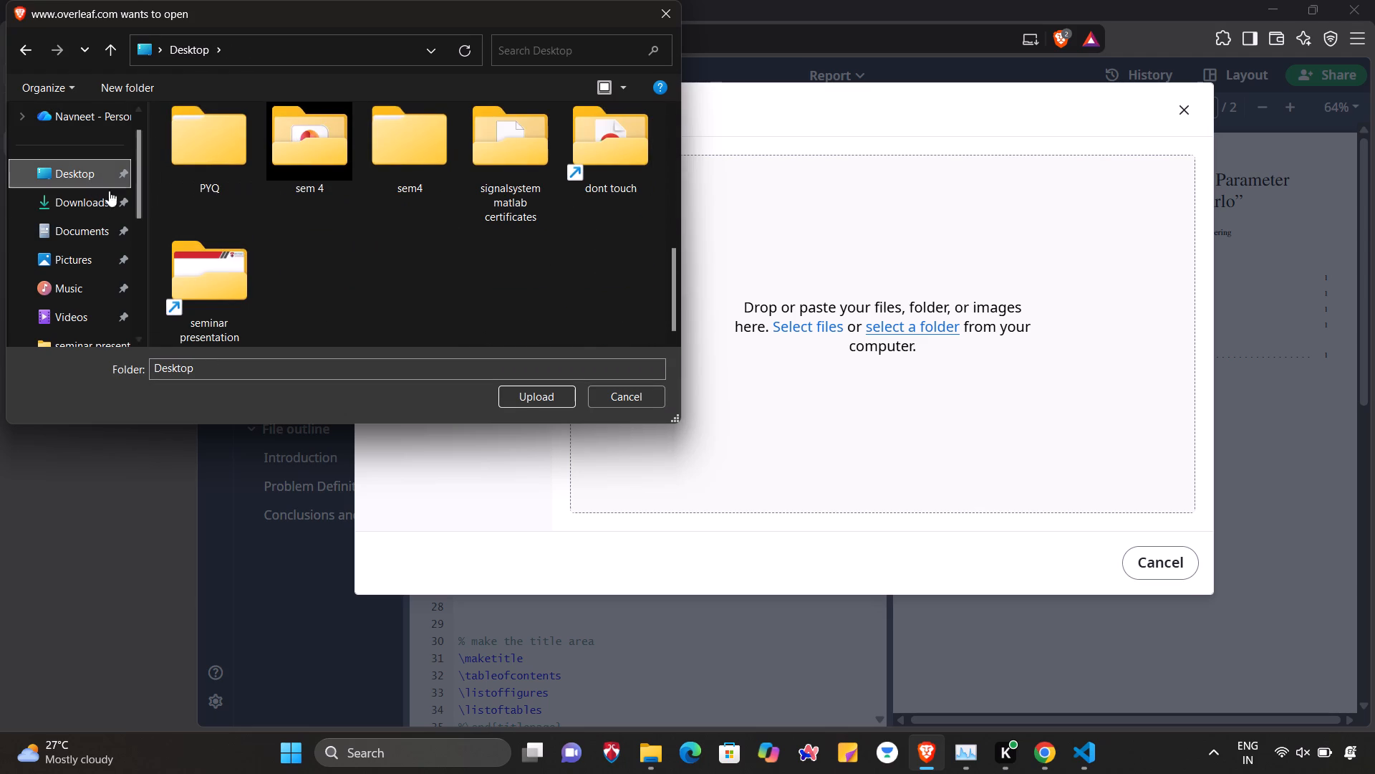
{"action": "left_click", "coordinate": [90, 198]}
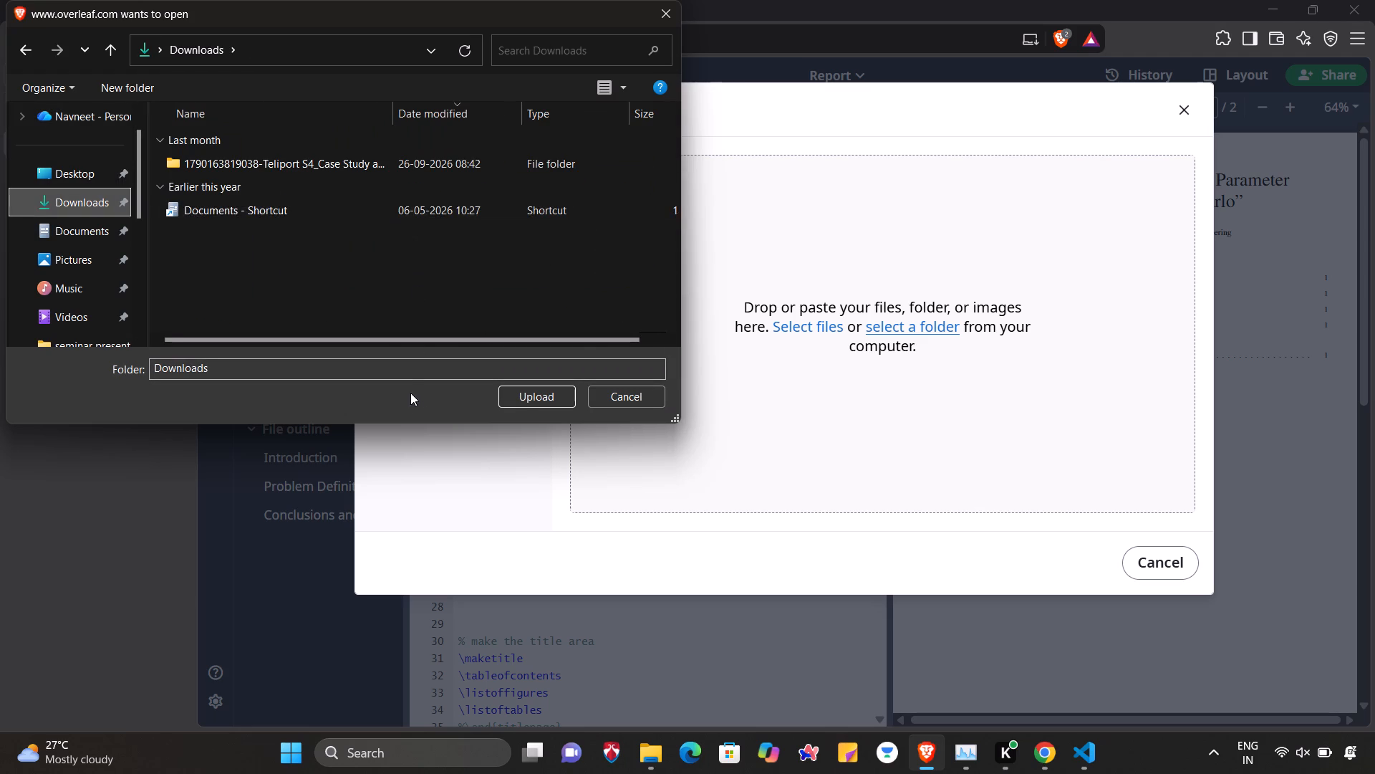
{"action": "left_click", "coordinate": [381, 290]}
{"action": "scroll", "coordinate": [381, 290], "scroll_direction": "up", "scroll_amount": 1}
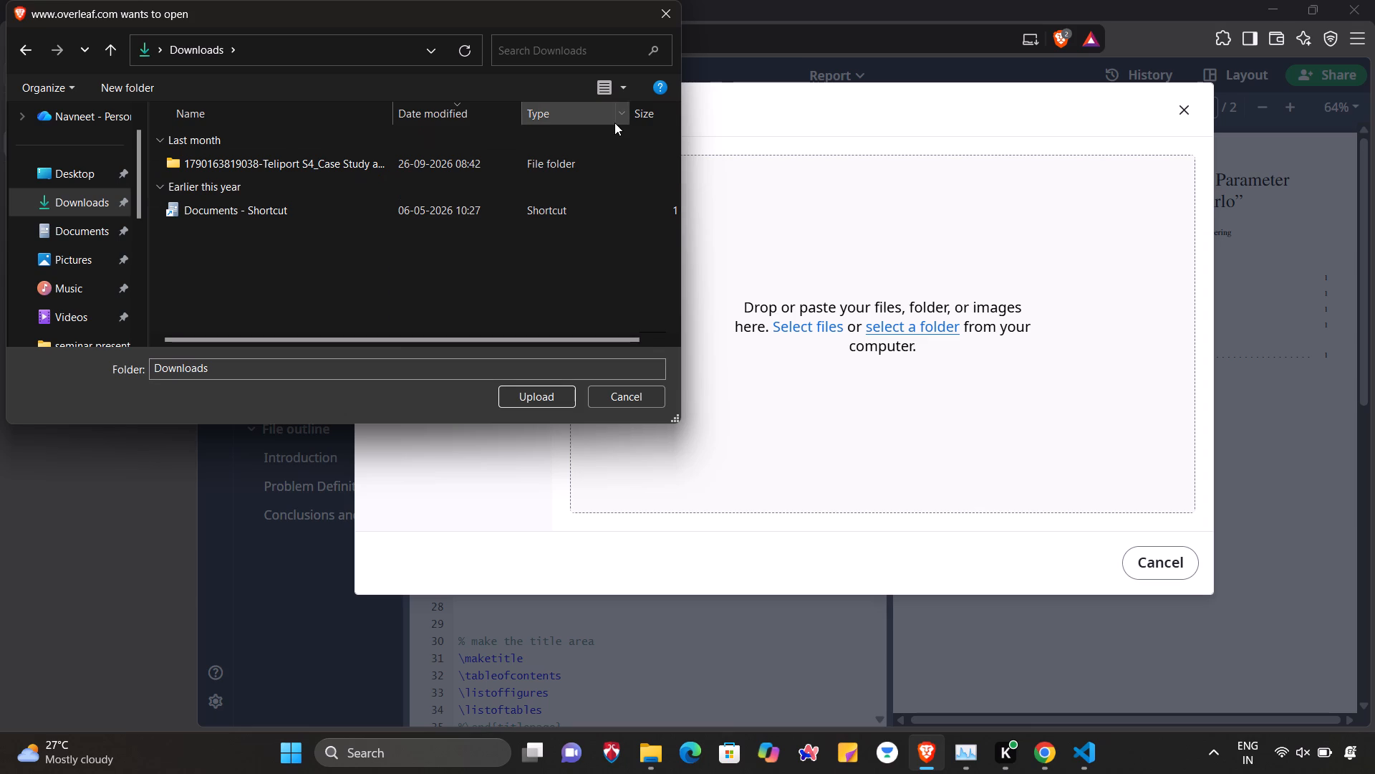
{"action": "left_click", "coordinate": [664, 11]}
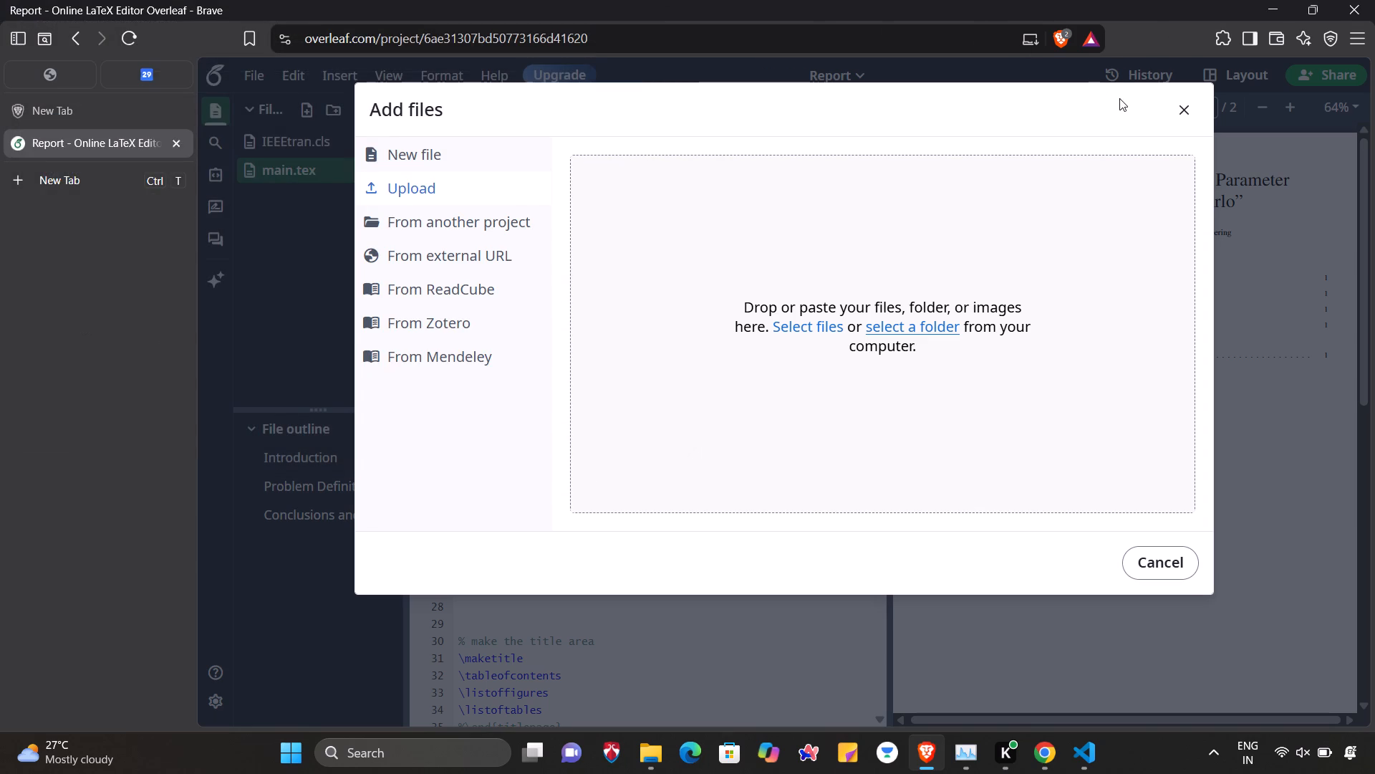
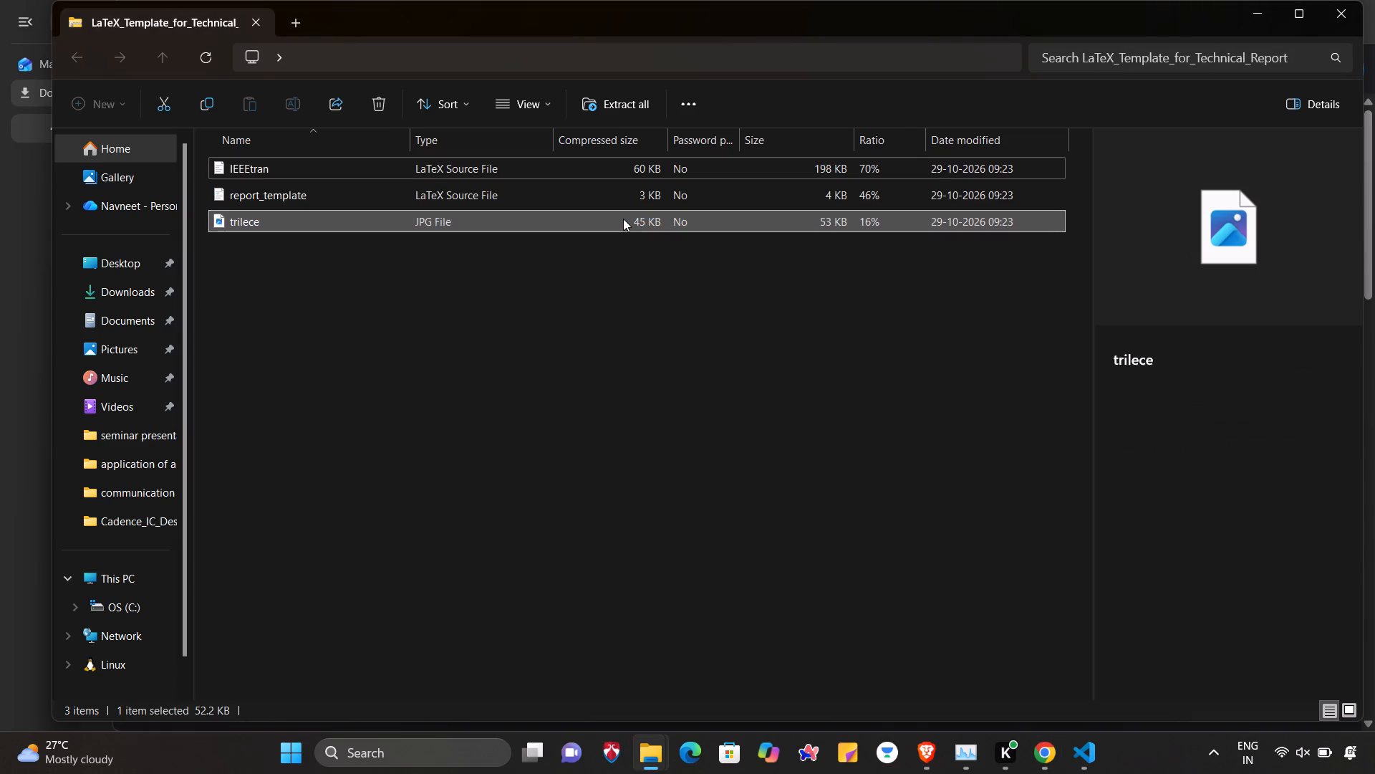
Copy the trilece JPG from the LaTeX template archive and upload it to the Overleaf Report project.
{"action": "key", "text": "ctrl+c"}
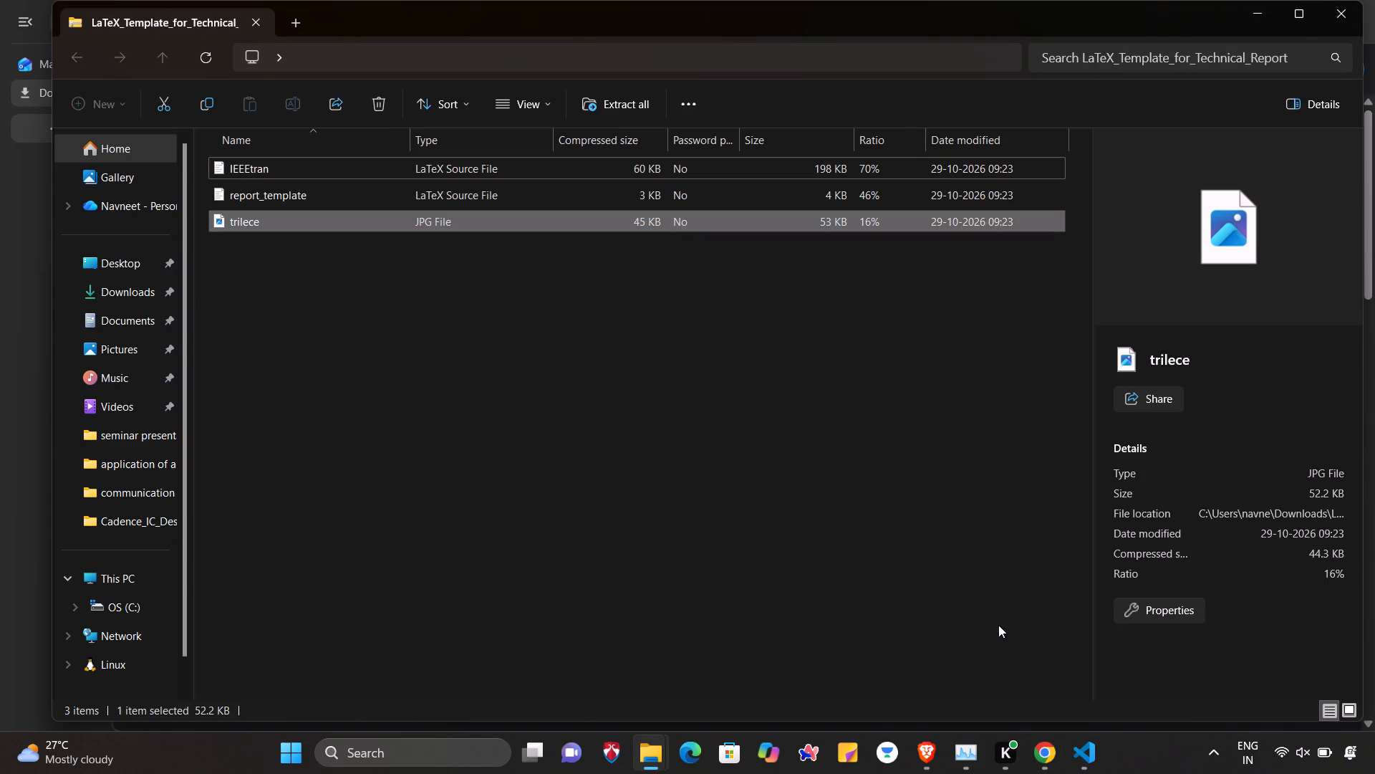
{"action": "left_click", "coordinate": [1053, 769]}
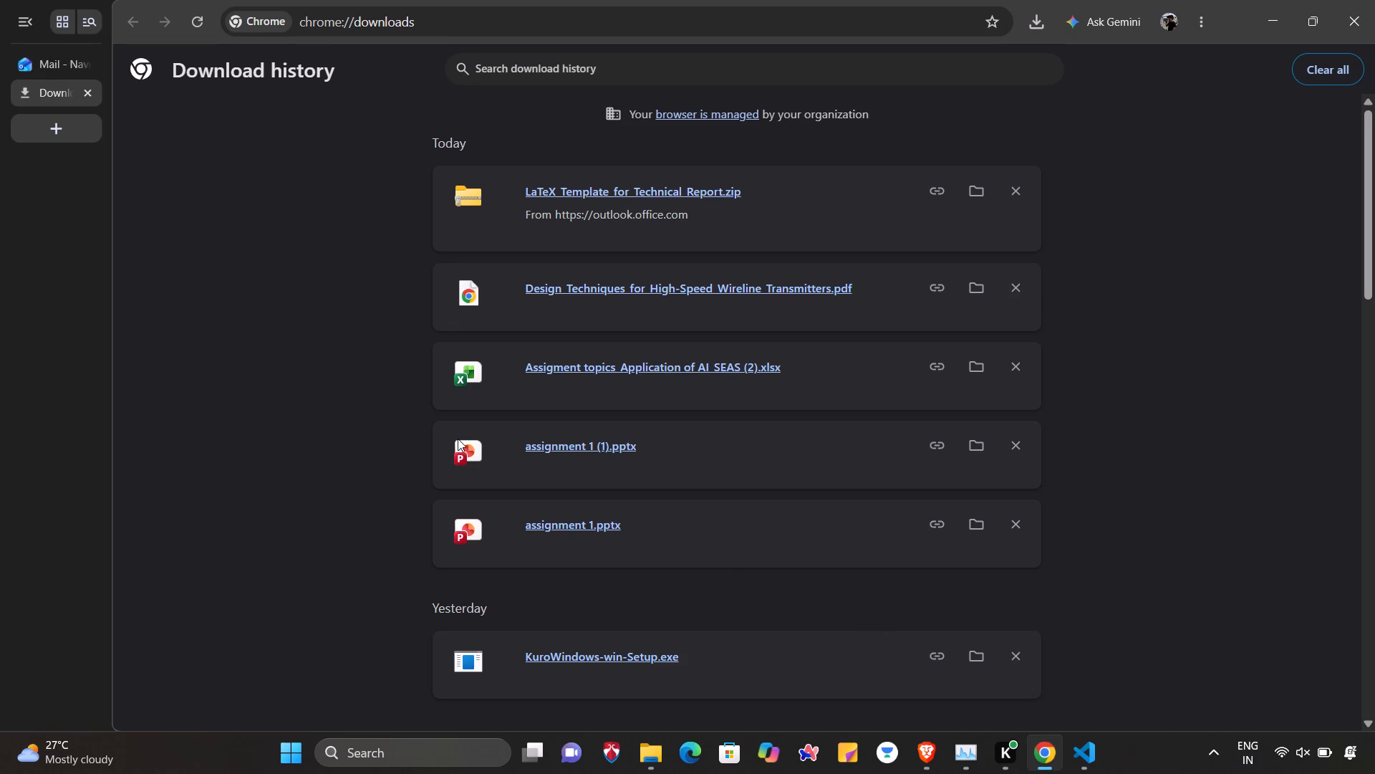
{"action": "left_click", "coordinate": [922, 763]}
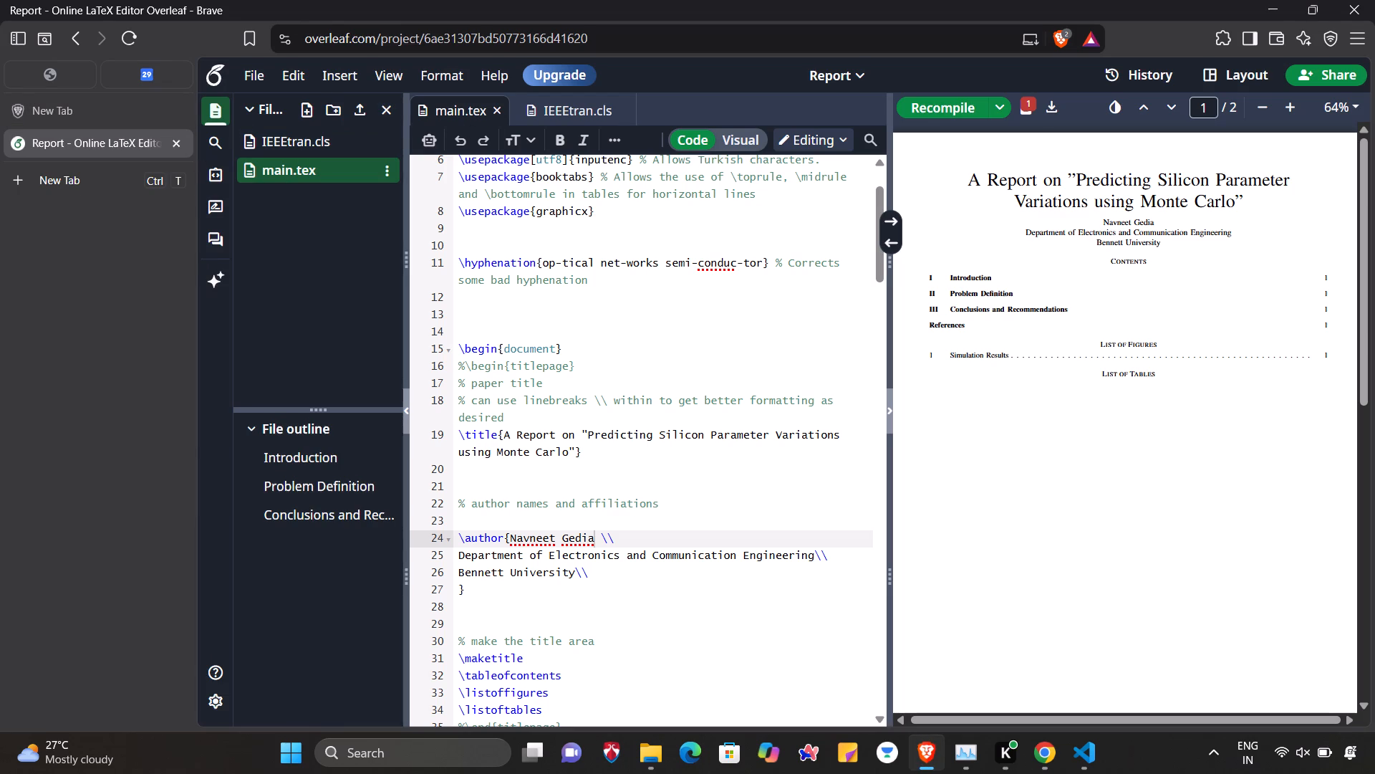
{"action": "right_click", "coordinate": [314, 243]}
{"action": "left_click", "coordinate": [314, 105]}
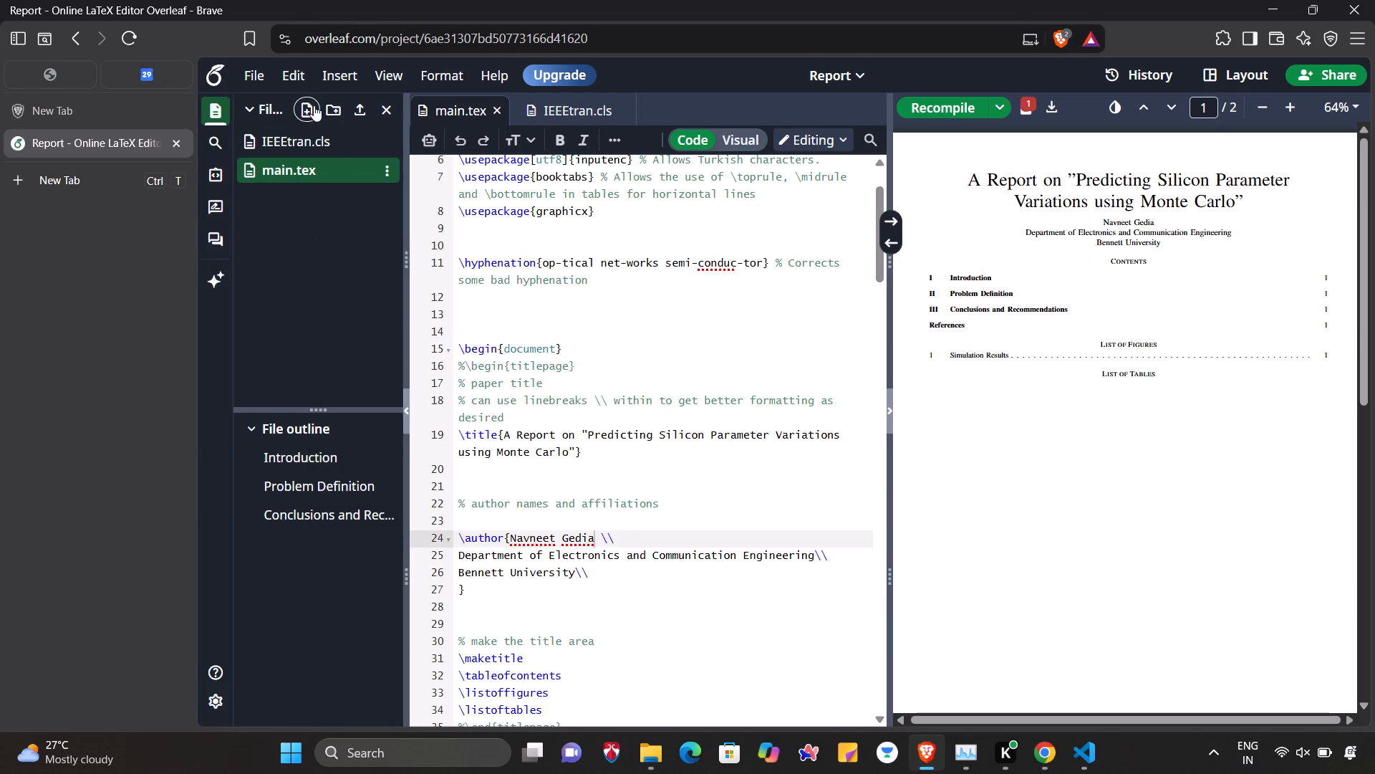
{"action": "left_click", "coordinate": [422, 189]}
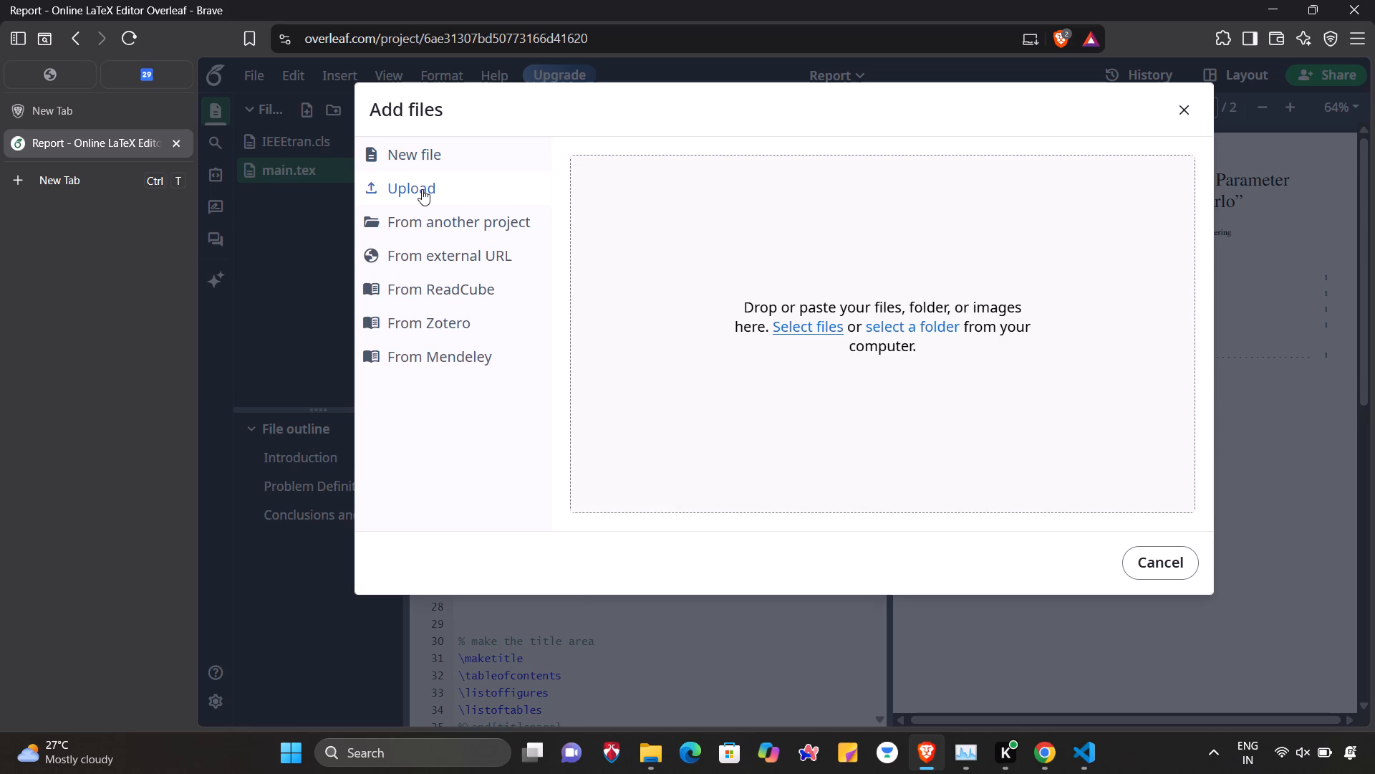
{"action": "key", "text": "ctrl+v"}
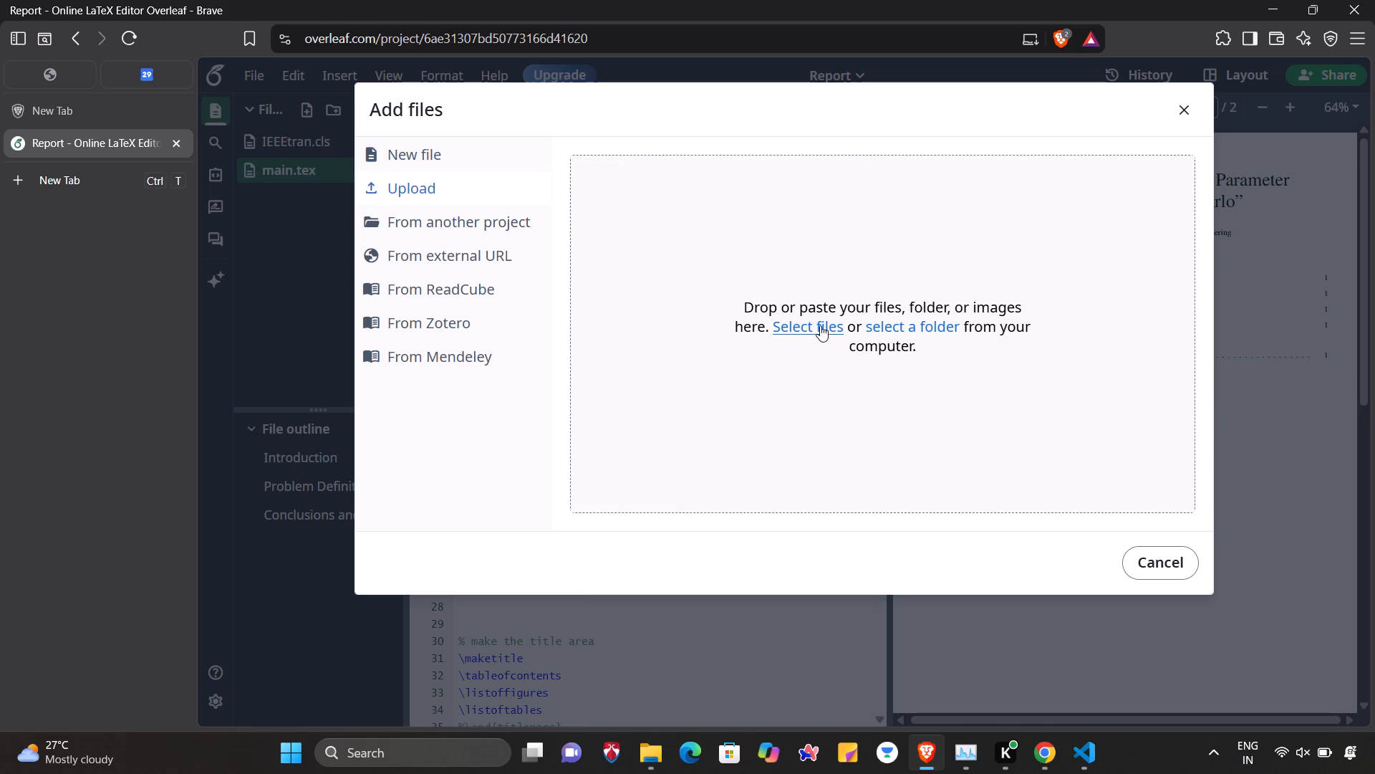
{"action": "left_click", "coordinate": [820, 327]}
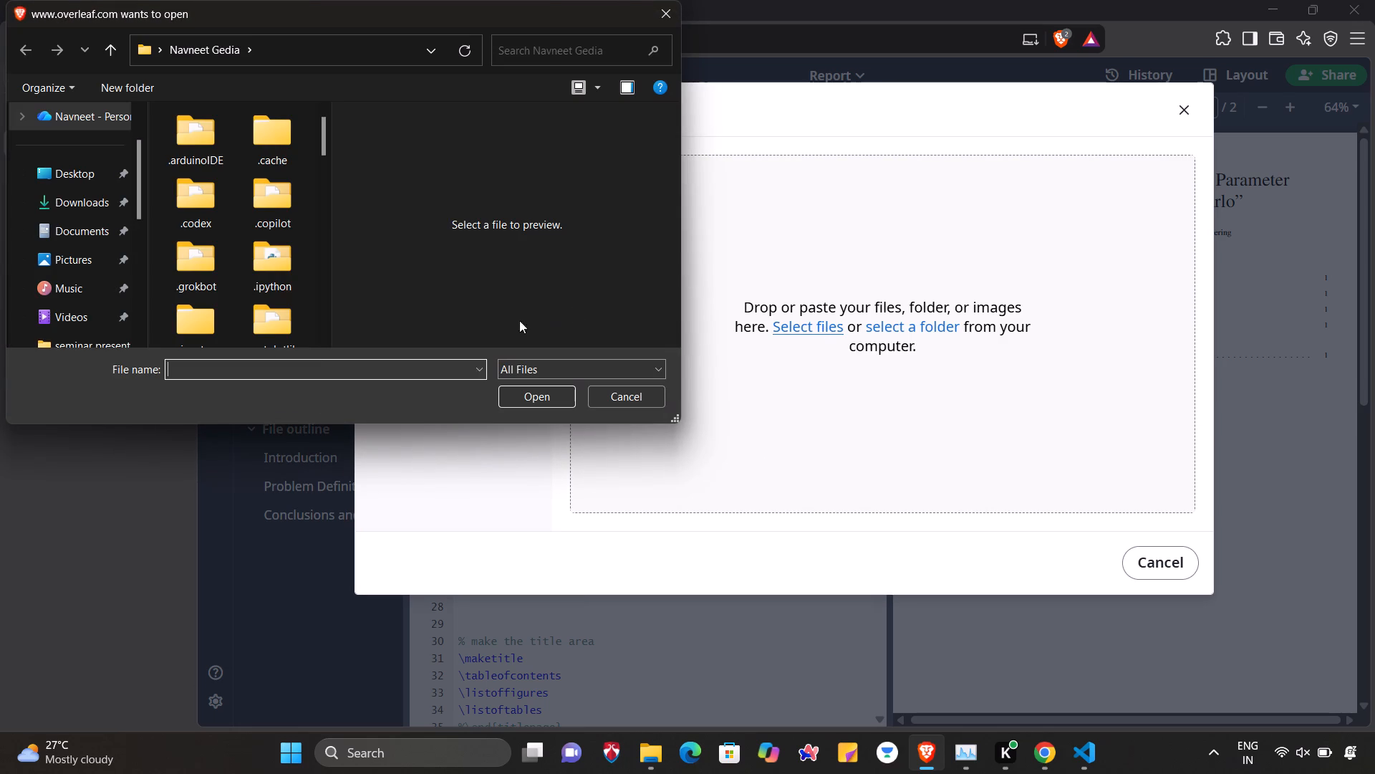
{"action": "key", "text": "ctrl+v"}
{"action": "left_click", "coordinate": [561, 403]}
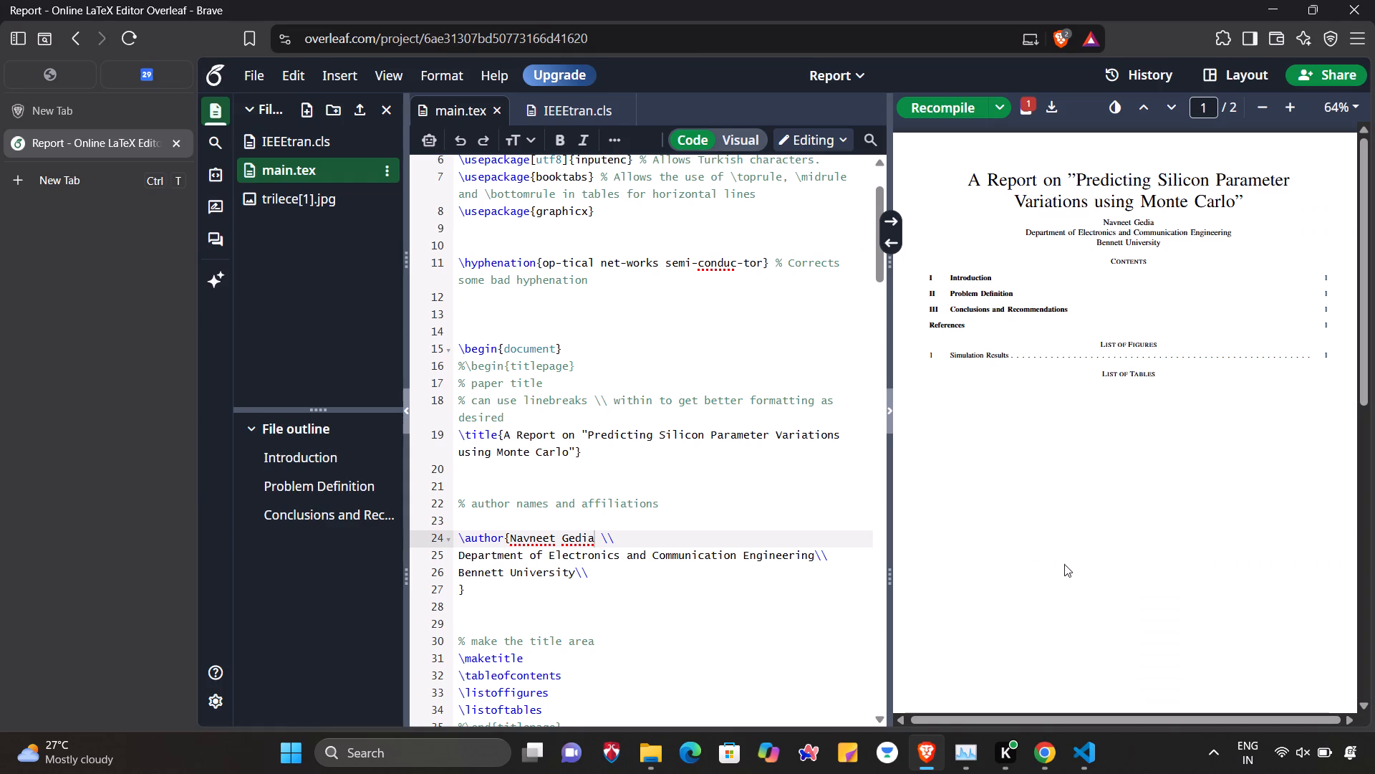
Recompile the report with the uploaded image and examine the Simulation Results figure on page 2 of the preview.
{"action": "scroll", "coordinate": [971, 491], "scroll_direction": "down", "scroll_amount": 7}
{"action": "scroll", "coordinate": [971, 491], "scroll_direction": "up", "scroll_amount": 5}
{"action": "left_click", "coordinate": [923, 114]}
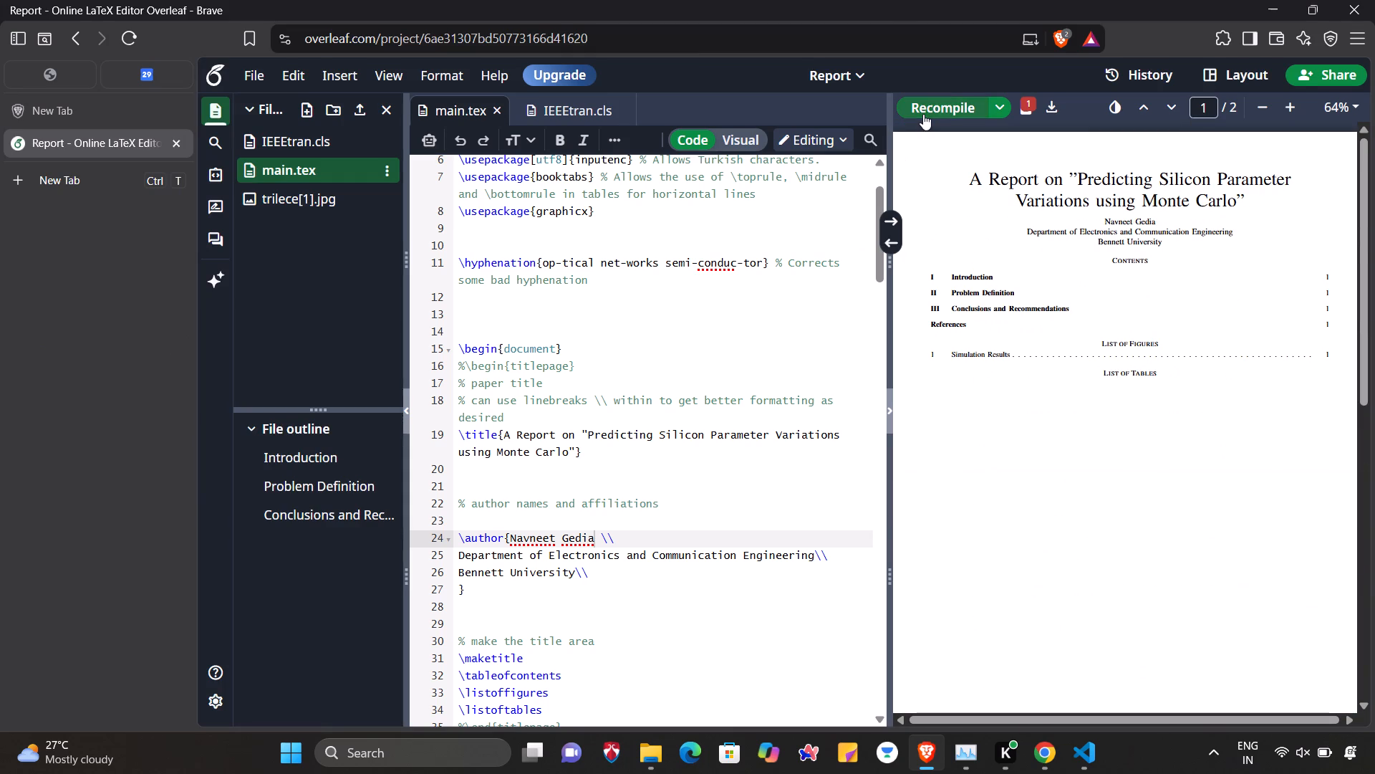
{"action": "scroll", "coordinate": [923, 114], "scroll_direction": "down", "scroll_amount": 5}
{"action": "scroll", "coordinate": [1102, 357], "scroll_direction": "down", "scroll_amount": 7}
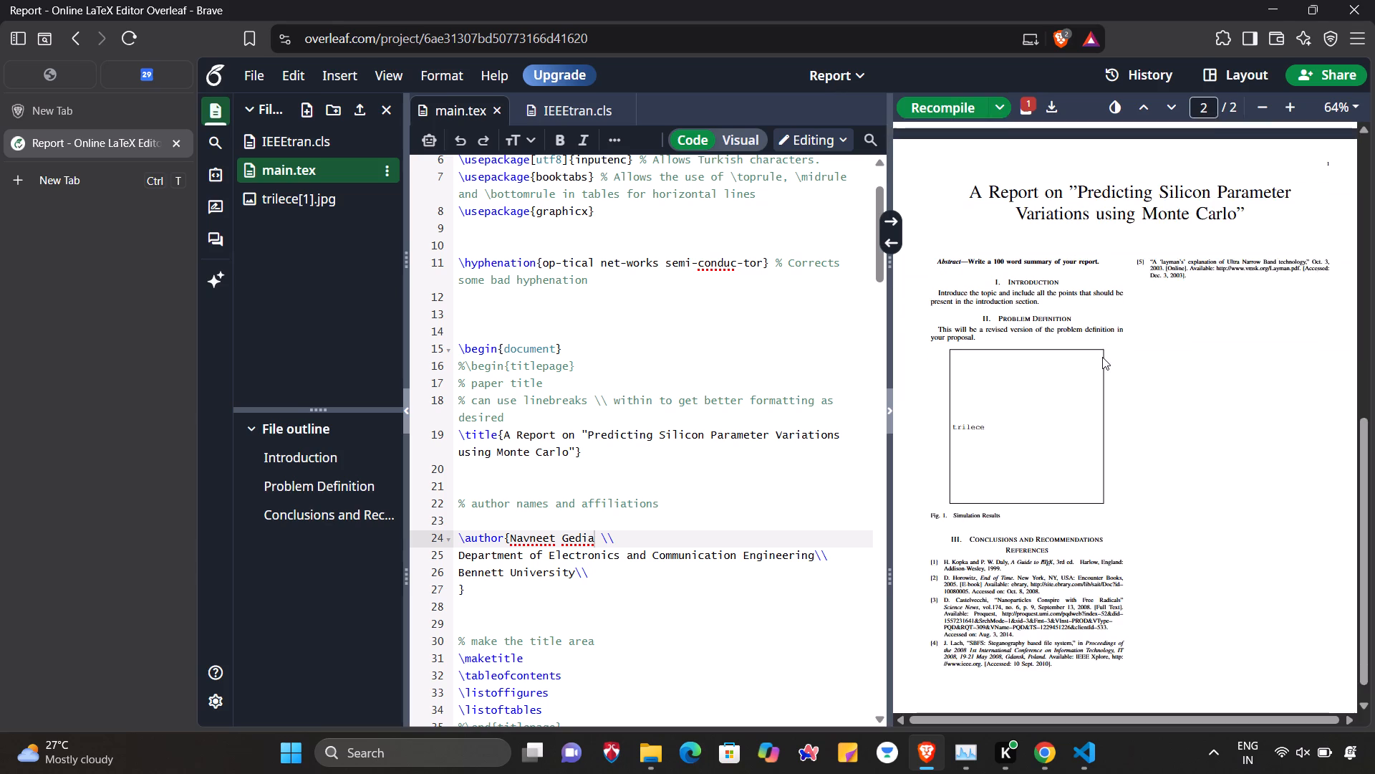
{"action": "scroll", "coordinate": [1102, 357], "scroll_direction": "up", "scroll_amount": 9}
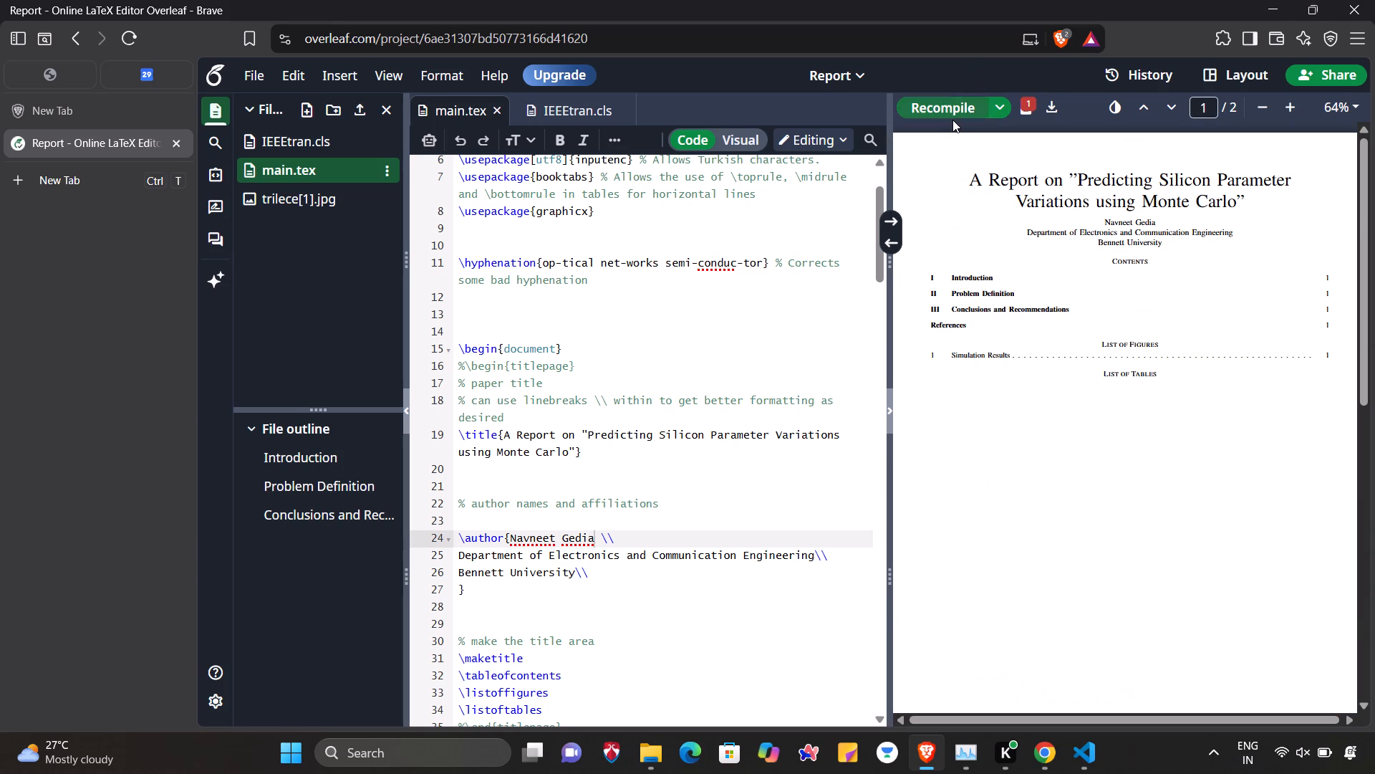
{"action": "left_click_drag", "start_coordinate": [952, 120], "coordinate": [950, 106]}
{"action": "left_click", "coordinate": [950, 106]}
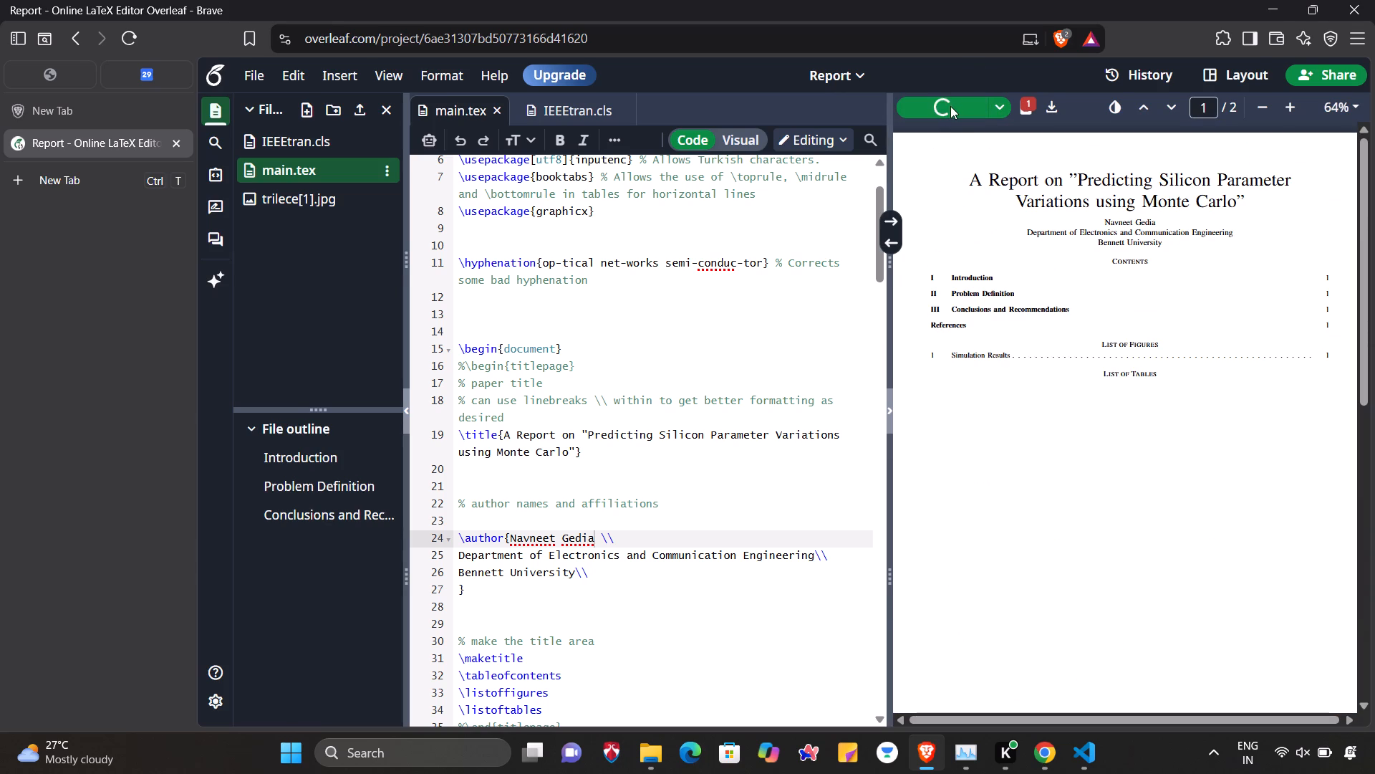
{"action": "scroll", "coordinate": [950, 106], "scroll_direction": "down", "scroll_amount": 6}
{"action": "scroll", "coordinate": [1038, 284], "scroll_direction": "down", "scroll_amount": 4}
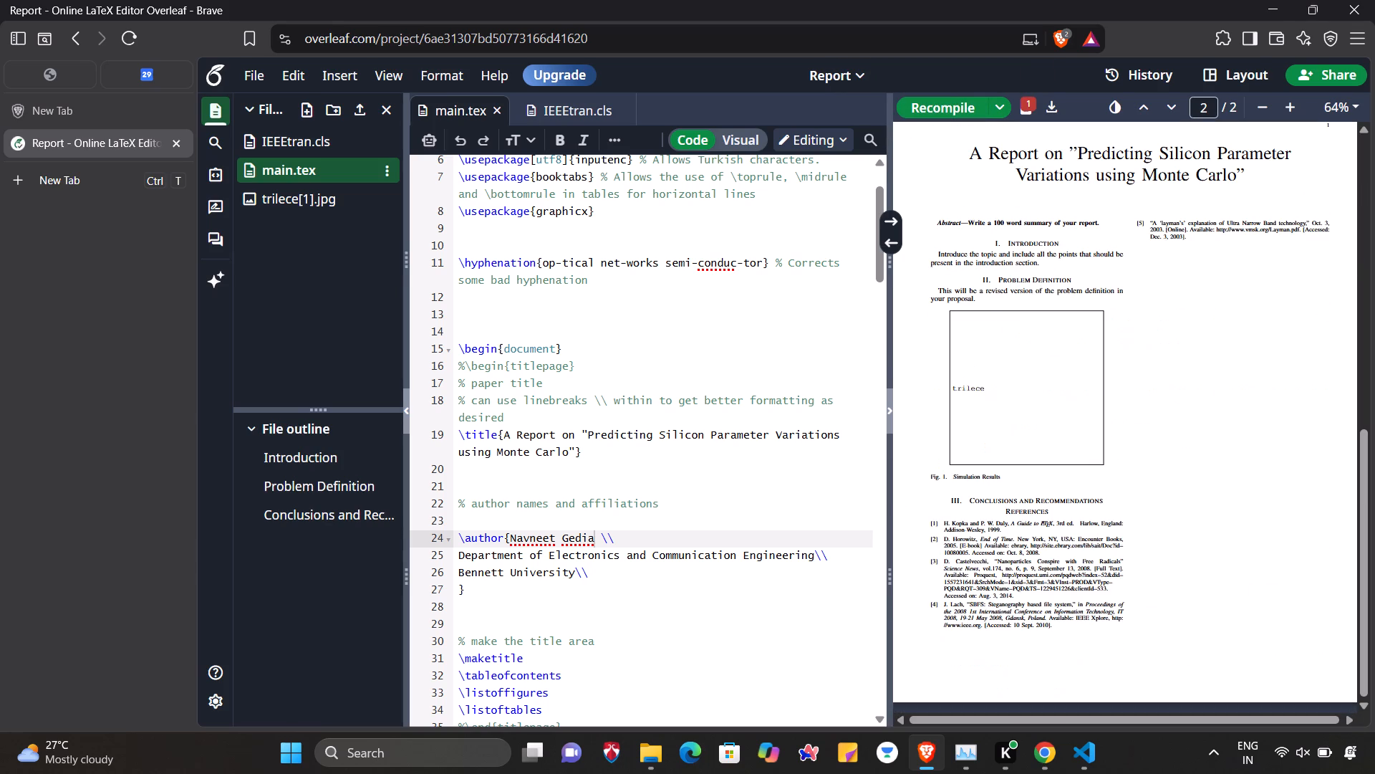
Rename the uploaded image trilece[1].jpg as trilece.jpg.
{"action": "left_click", "coordinate": [315, 194]}
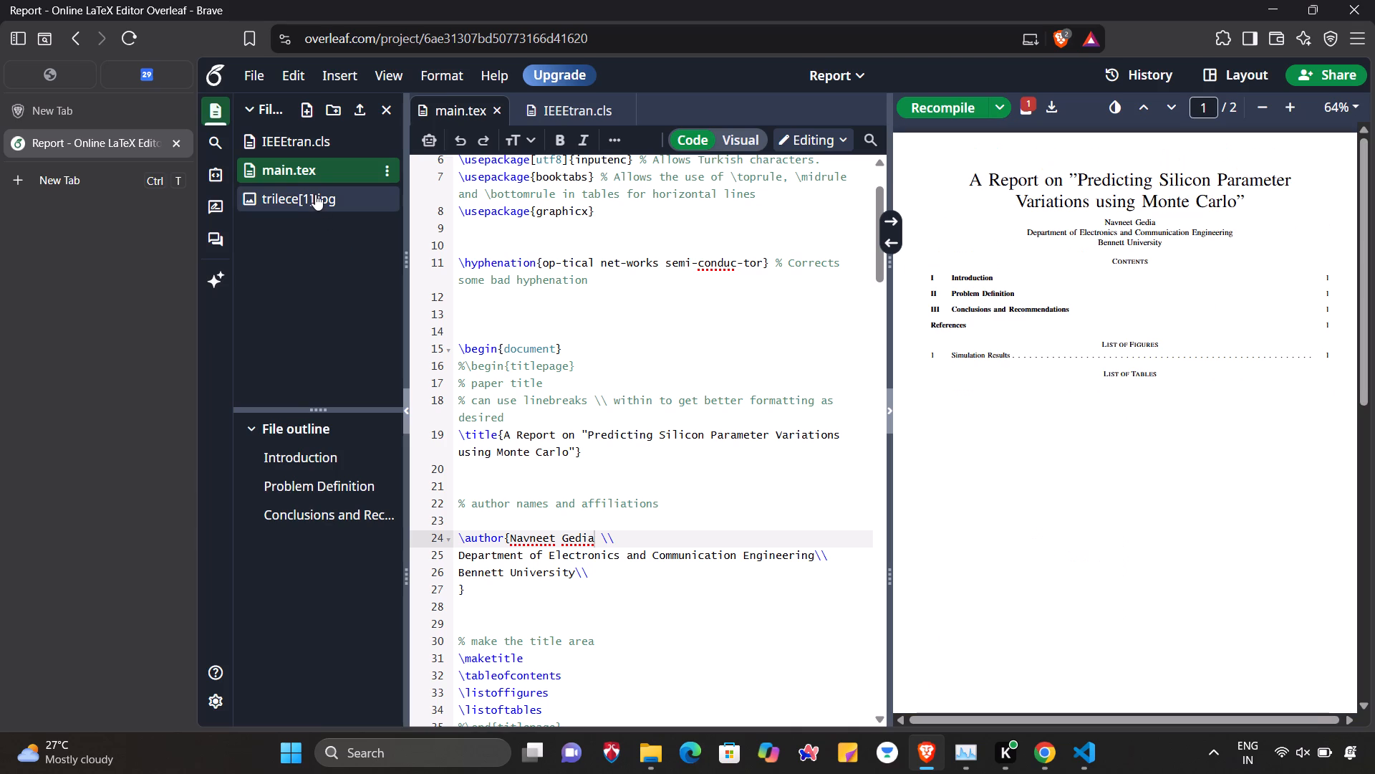
{"action": "right_click", "coordinate": [315, 194]}
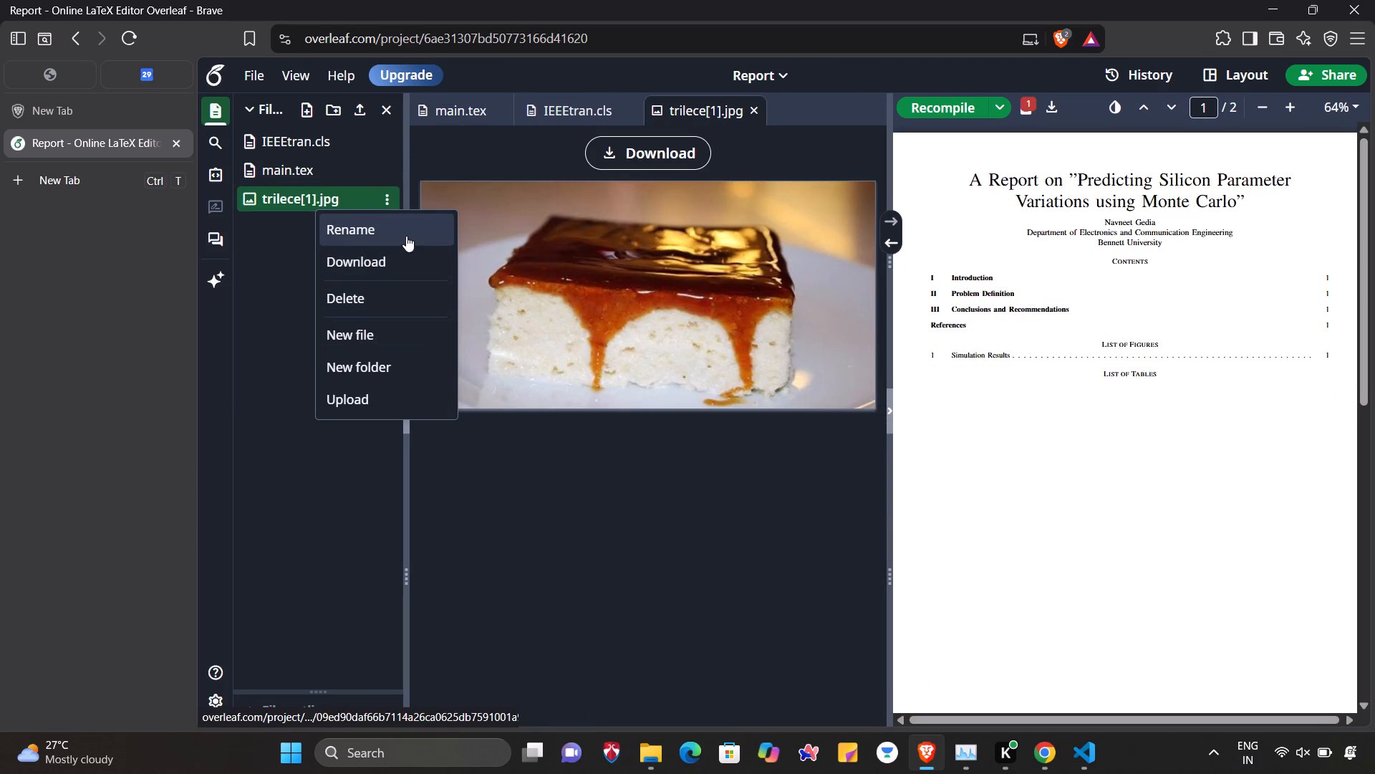
{"action": "left_click", "coordinate": [406, 236]}
{"action": "left_click", "coordinate": [319, 201]}
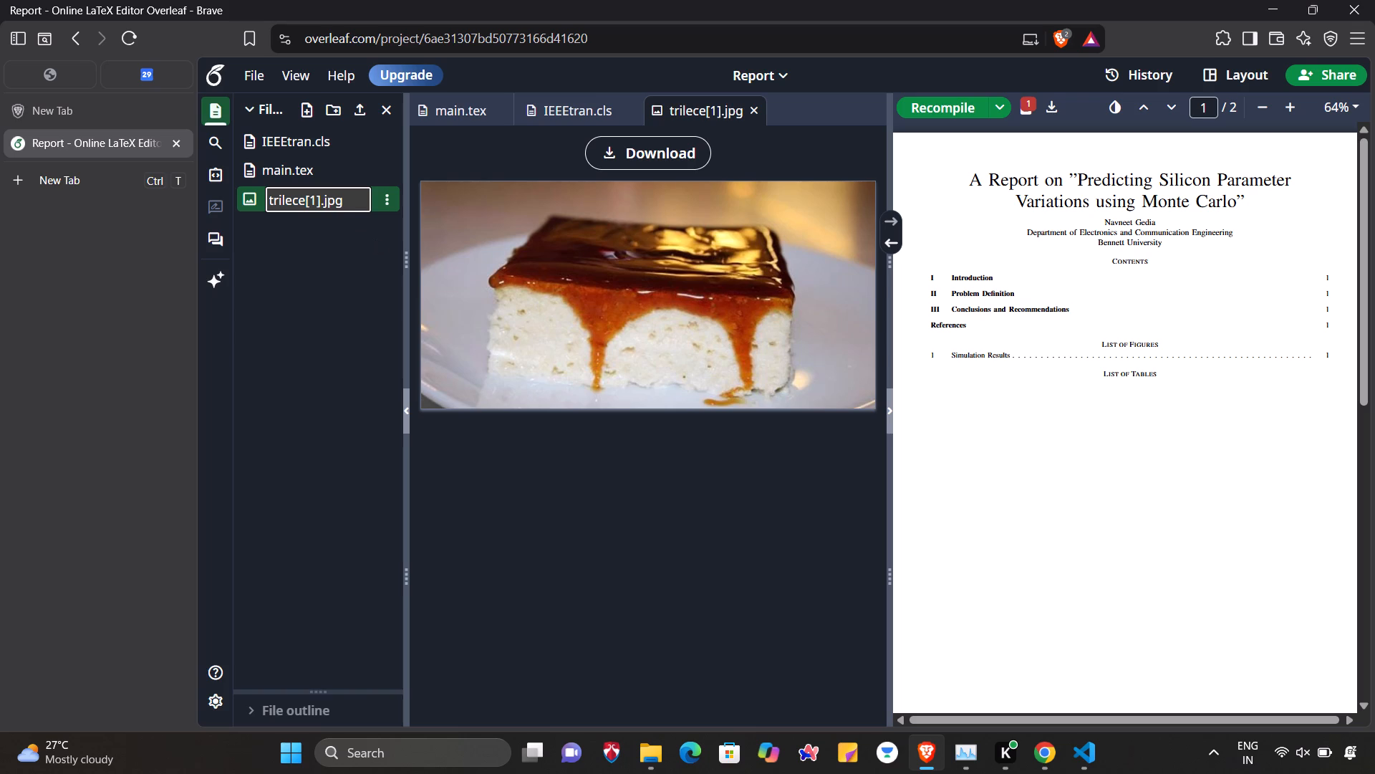
{"action": "key", "text": "BackSpace"}
{"action": "key", "text": "BackSpace"}
{"action": "key", "text": "BackSpace"}
{"action": "key", "text": "Return"}
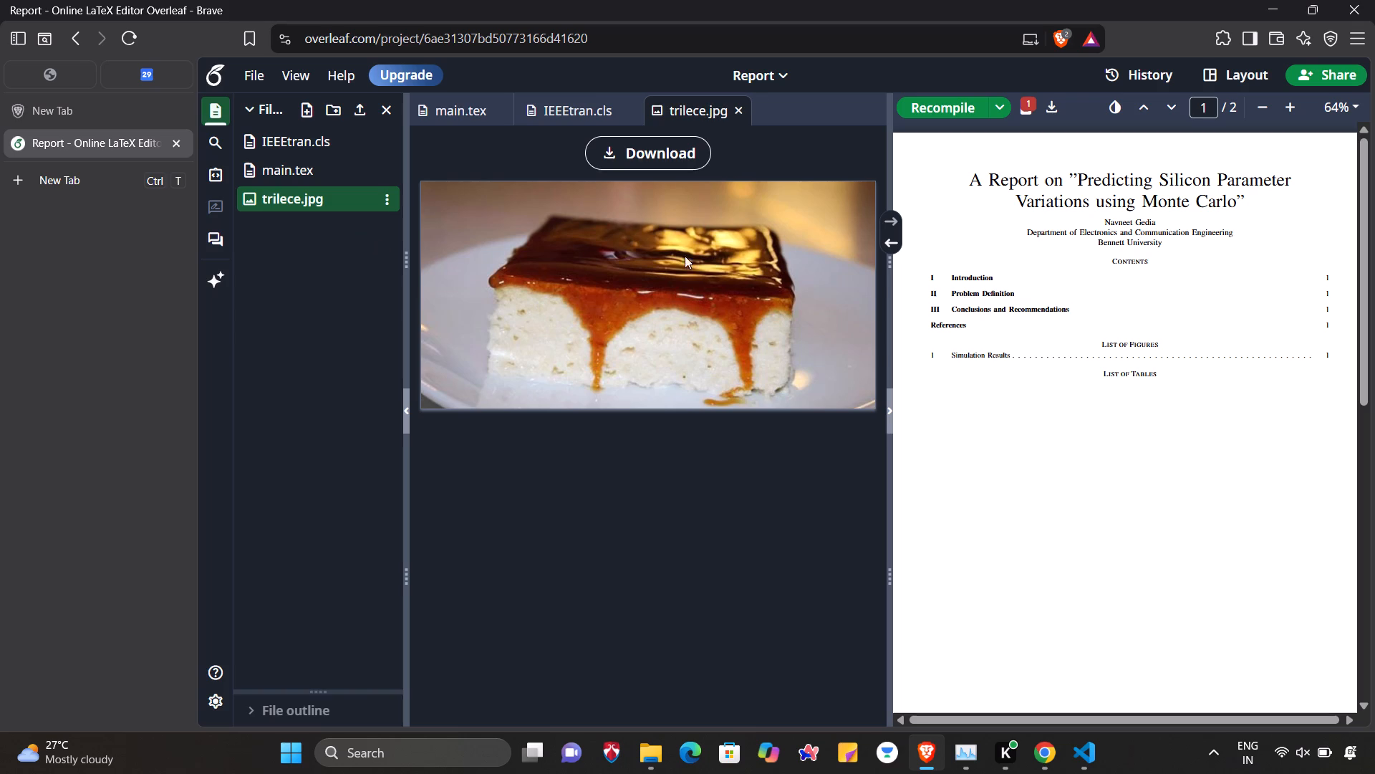
Recompile the report with the renamed image, return to main.tex and examine both preview pages.
{"action": "left_click", "coordinate": [940, 102]}
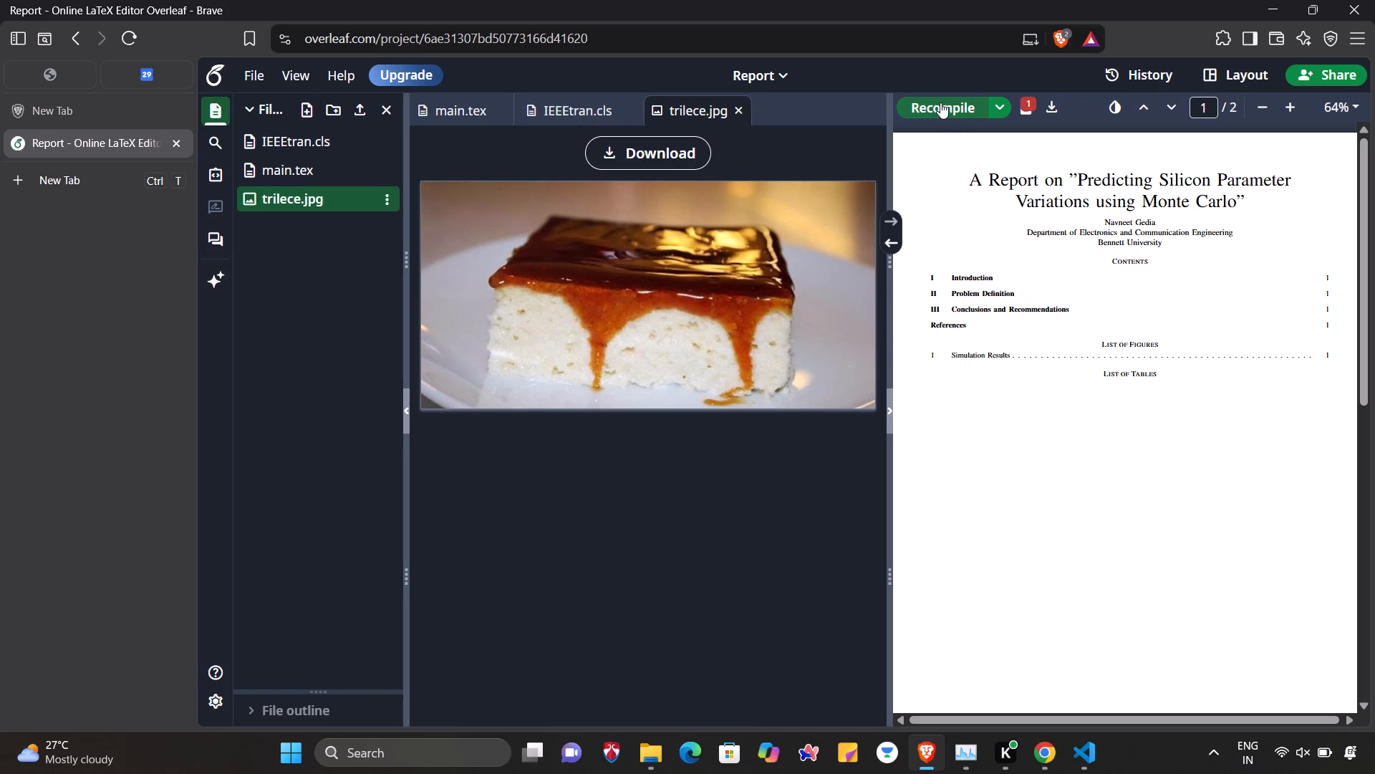
{"action": "left_click", "coordinate": [464, 109]}
{"action": "scroll", "coordinate": [1156, 360], "scroll_direction": "down", "scroll_amount": 7}
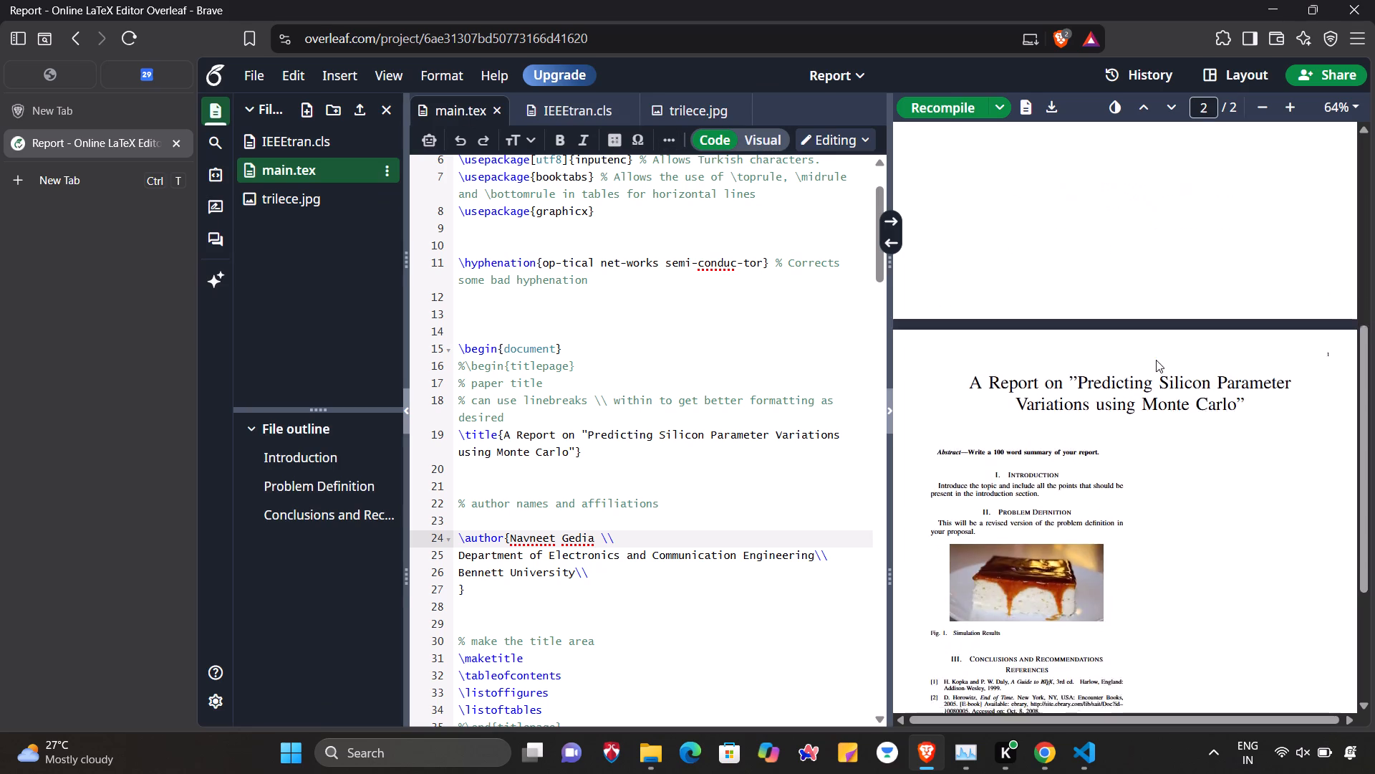
{"action": "scroll", "coordinate": [1156, 360], "scroll_direction": "down", "scroll_amount": 8}
{"action": "scroll", "coordinate": [1100, 374], "scroll_direction": "right", "scroll_amount": 1}
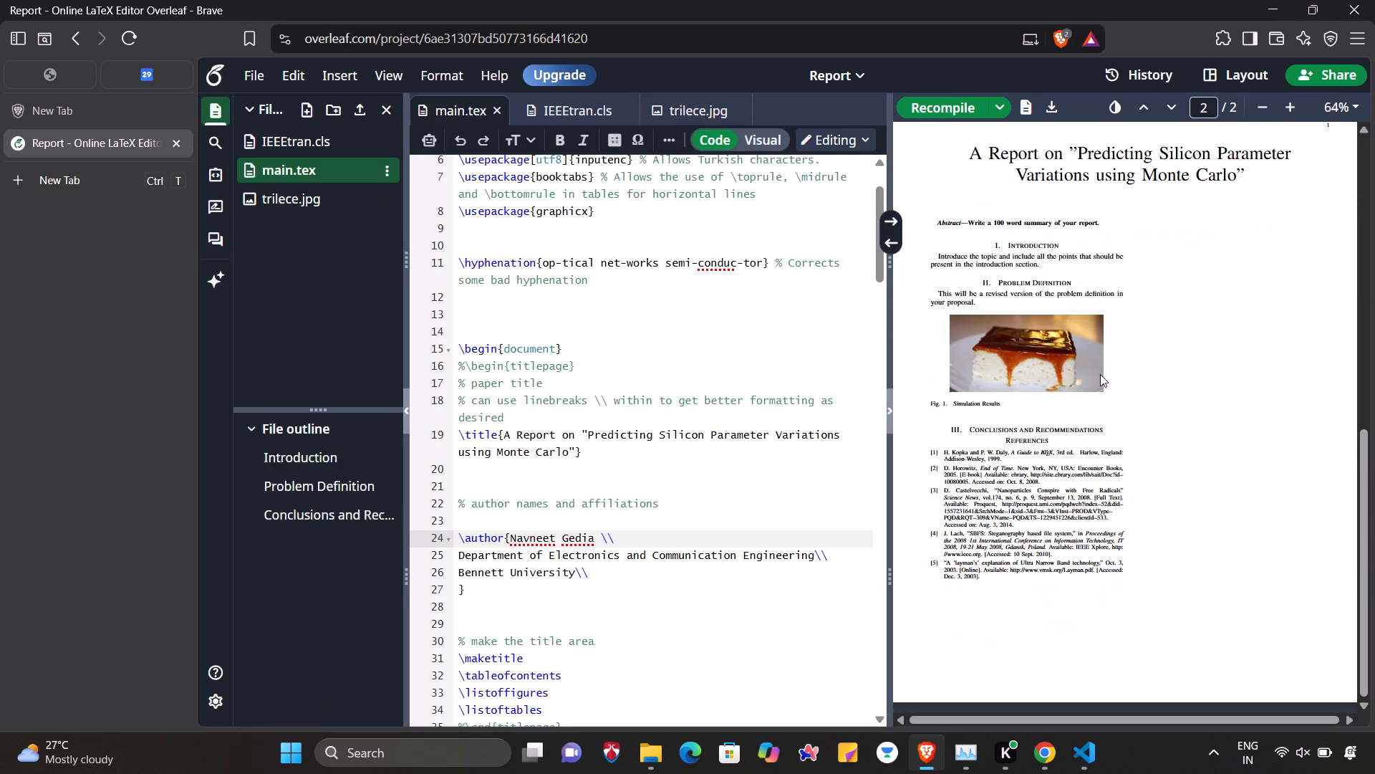
{"action": "scroll", "coordinate": [1100, 374], "scroll_direction": "right", "scroll_amount": 1}
{"action": "scroll", "coordinate": [1100, 374], "scroll_direction": "up", "scroll_amount": 6}
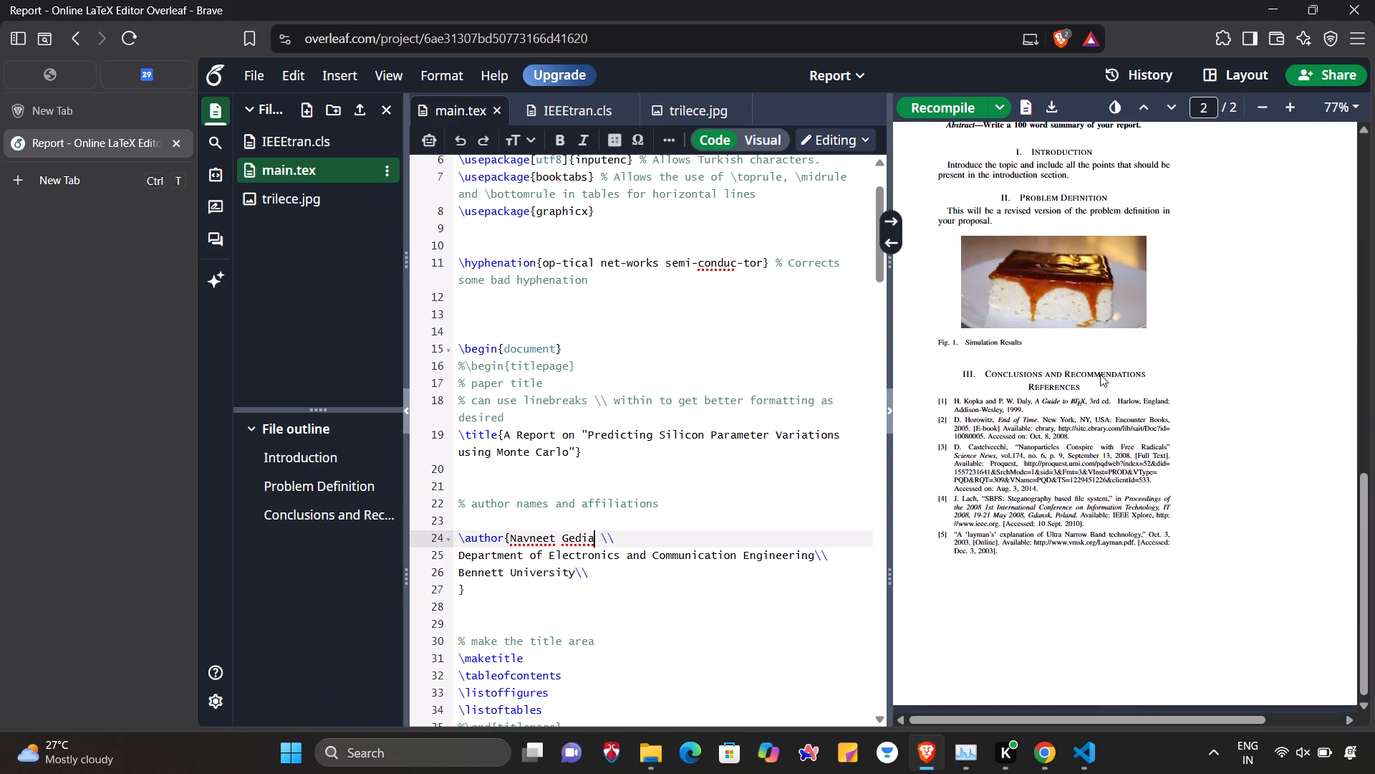
{"action": "scroll", "coordinate": [1100, 374], "scroll_direction": "up", "scroll_amount": 10}
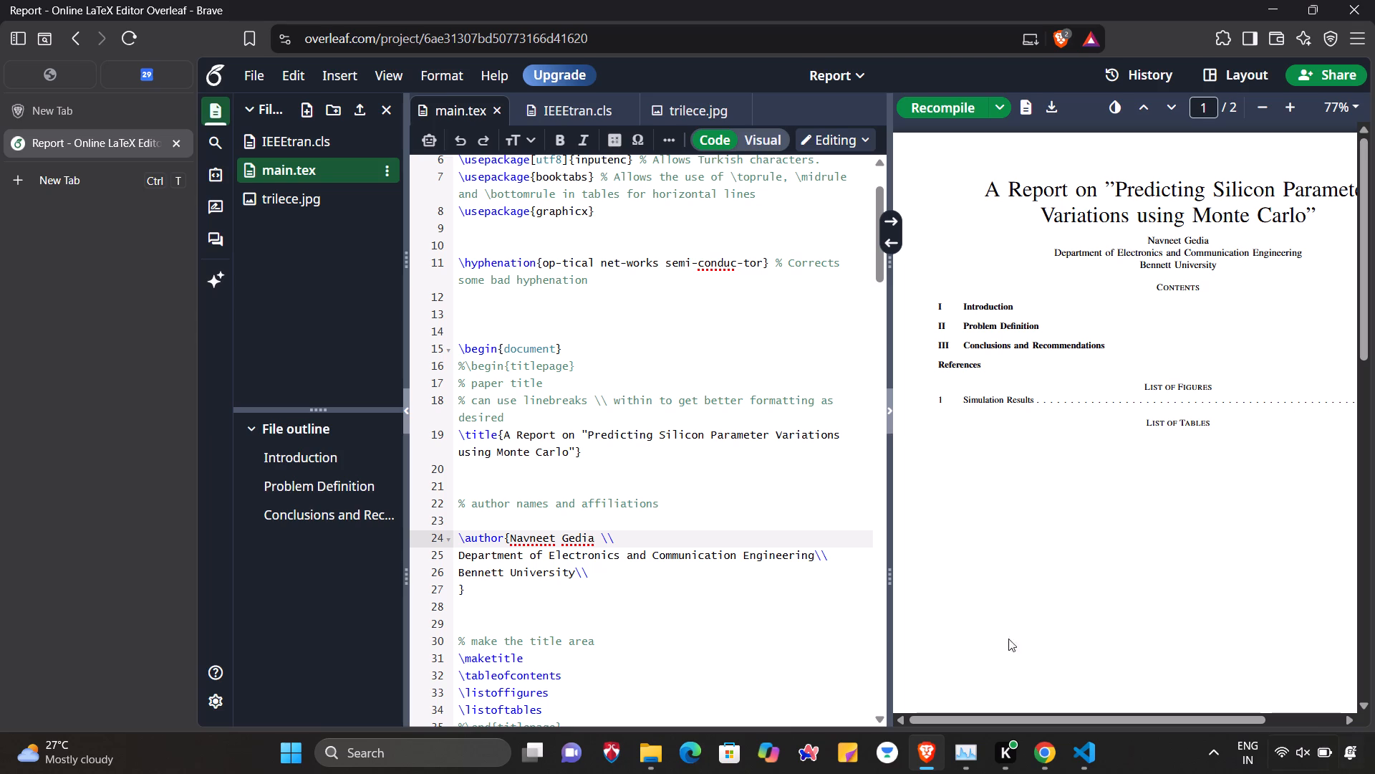
Switch to the Kuro app.
{"action": "right_click", "coordinate": [991, 738]}
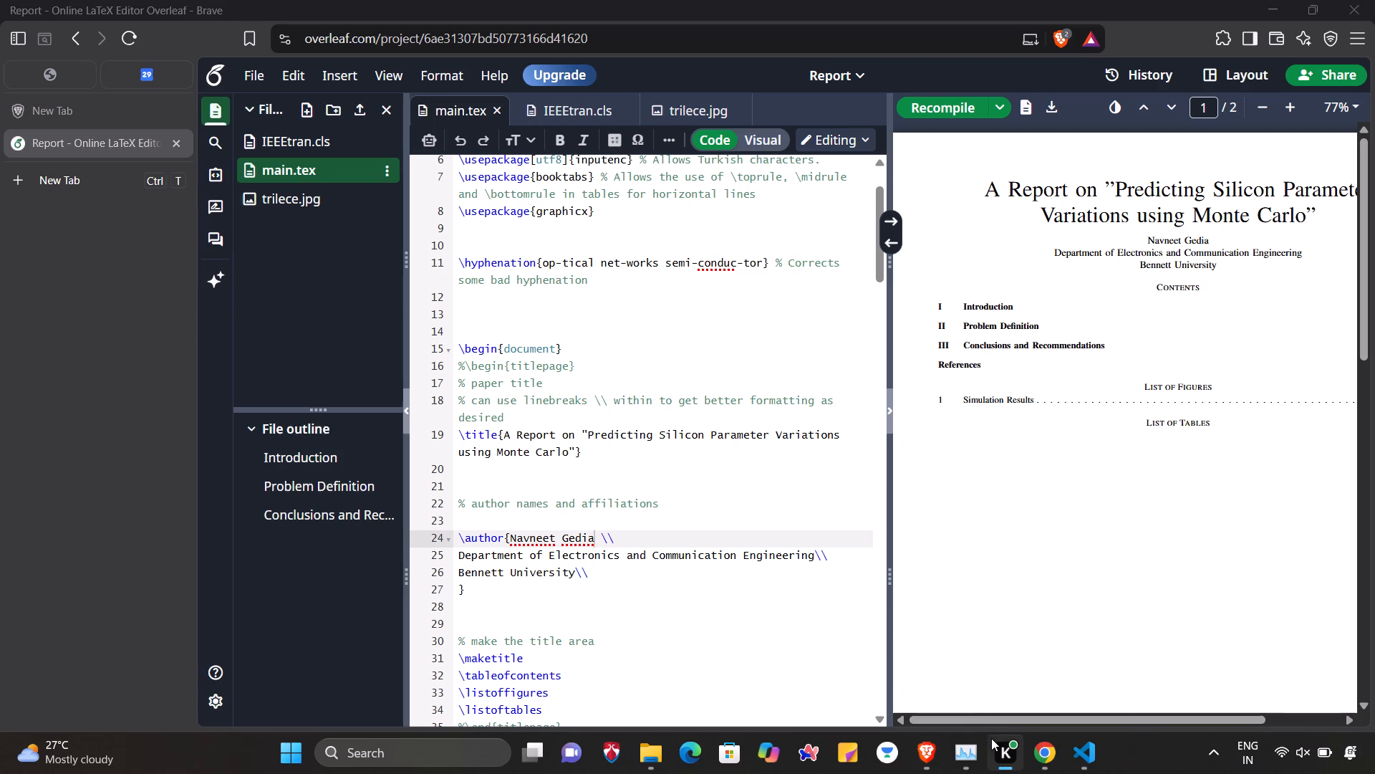
{"action": "left_click", "coordinate": [1004, 742]}
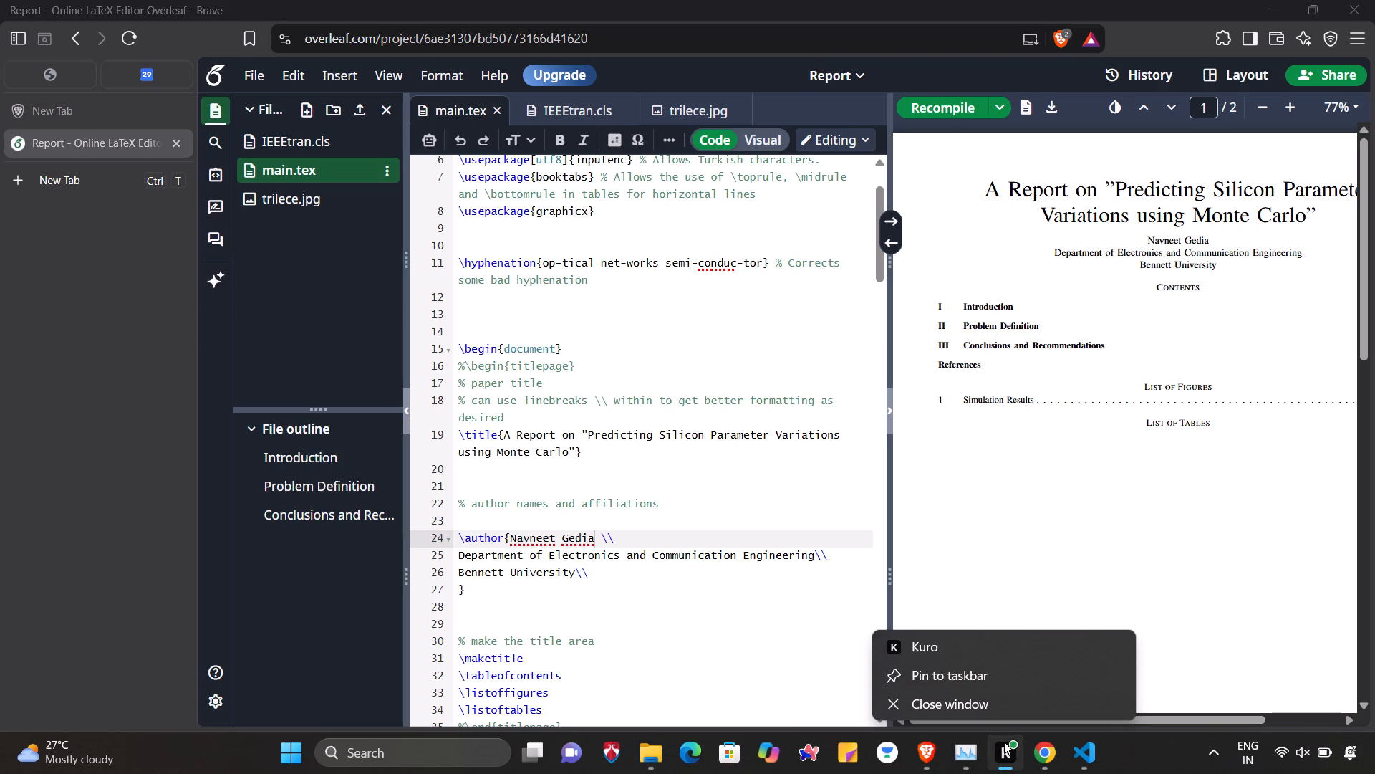
{"action": "left_click", "coordinate": [896, 654]}
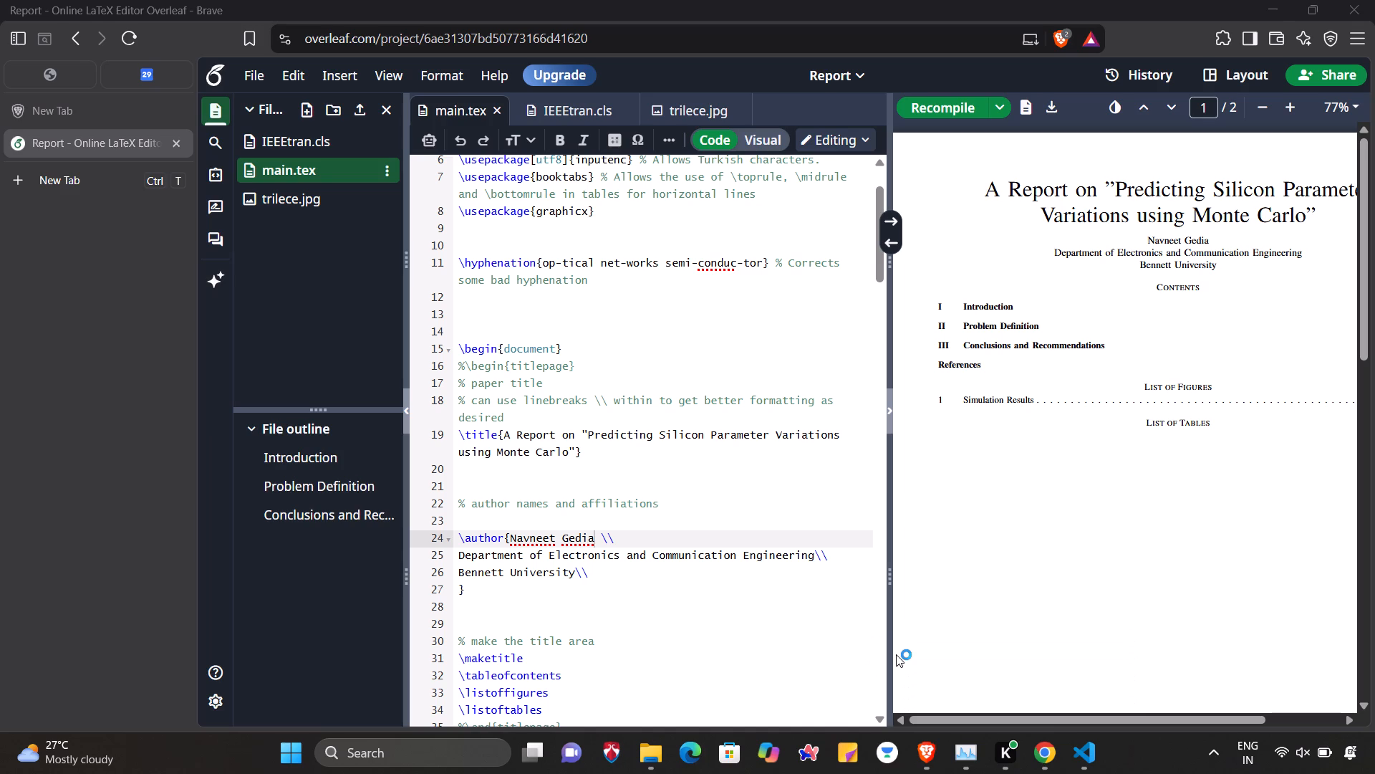
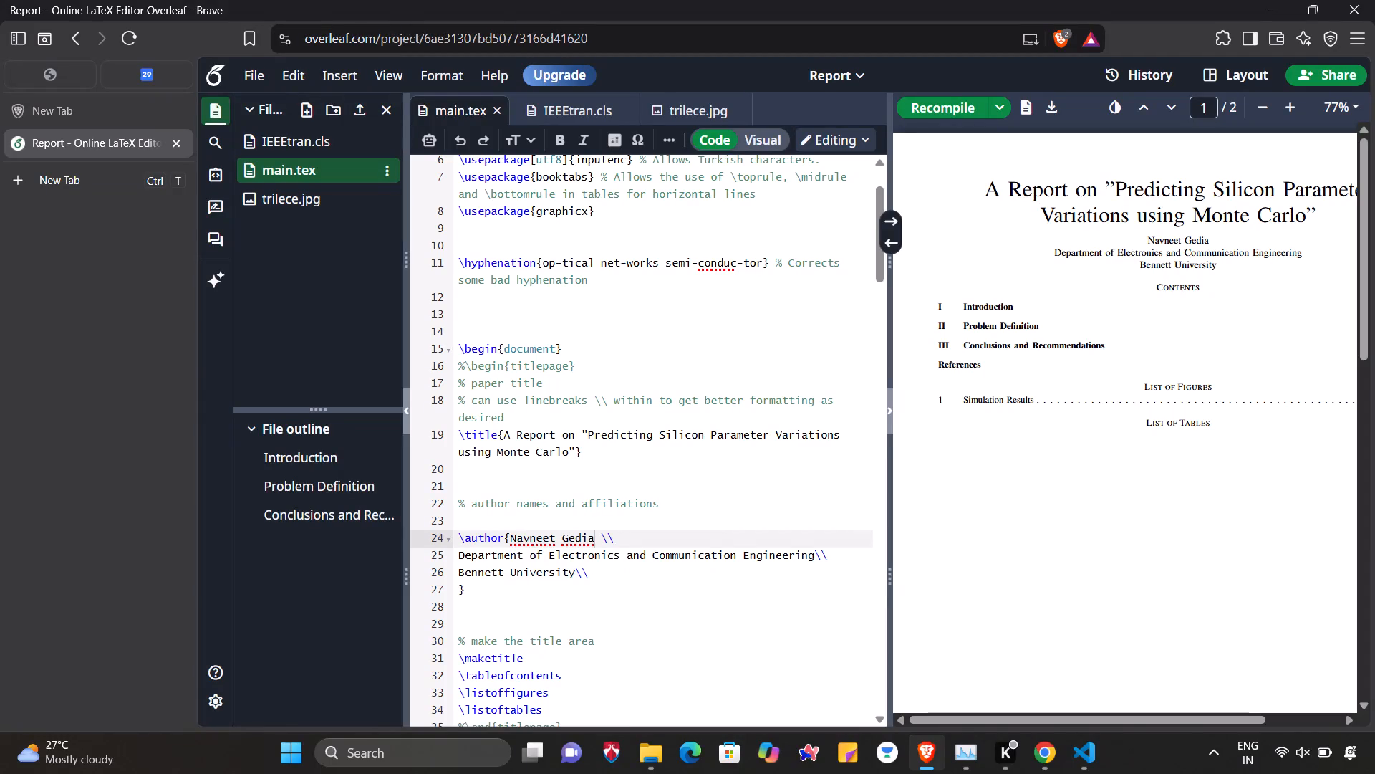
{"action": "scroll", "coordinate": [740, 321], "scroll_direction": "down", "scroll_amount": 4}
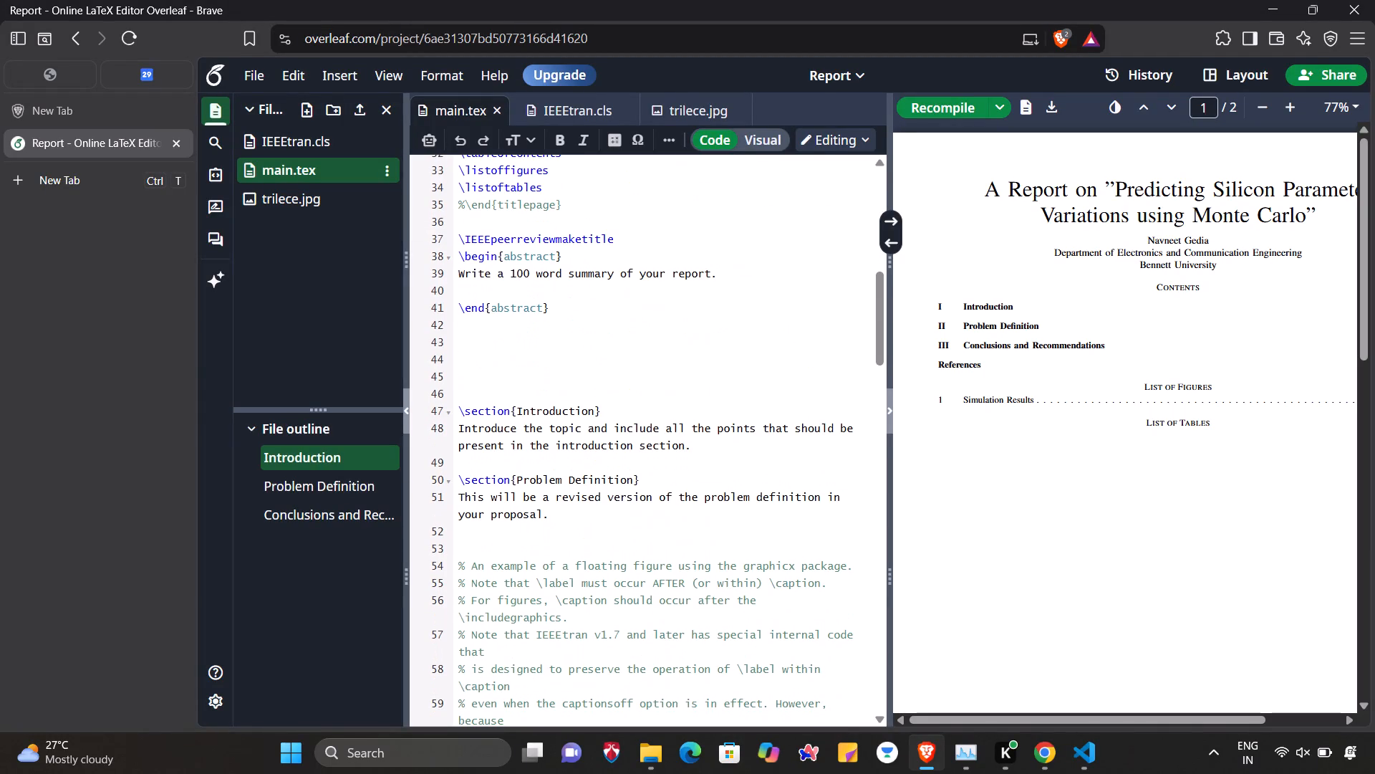